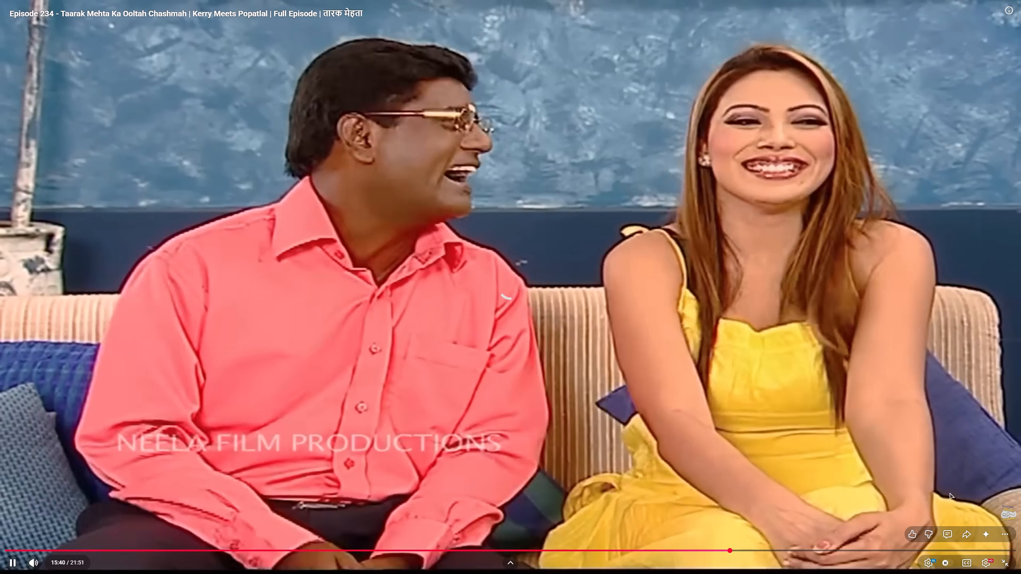
Exit the full-screen video and restart the computer's Wi-Fi connection by turning Wi-Fi off and back on.
click(1009, 561)
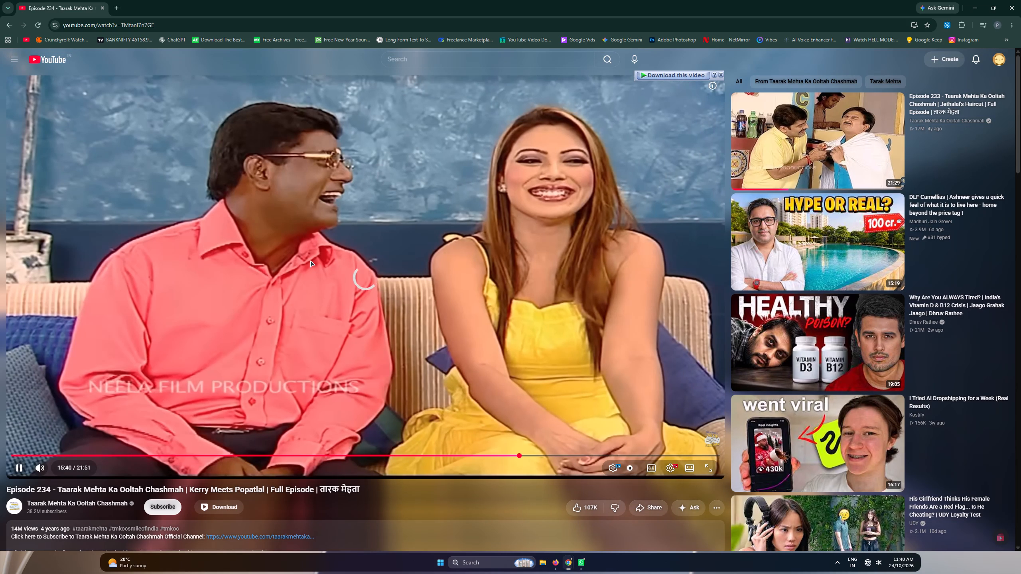
click(870, 565)
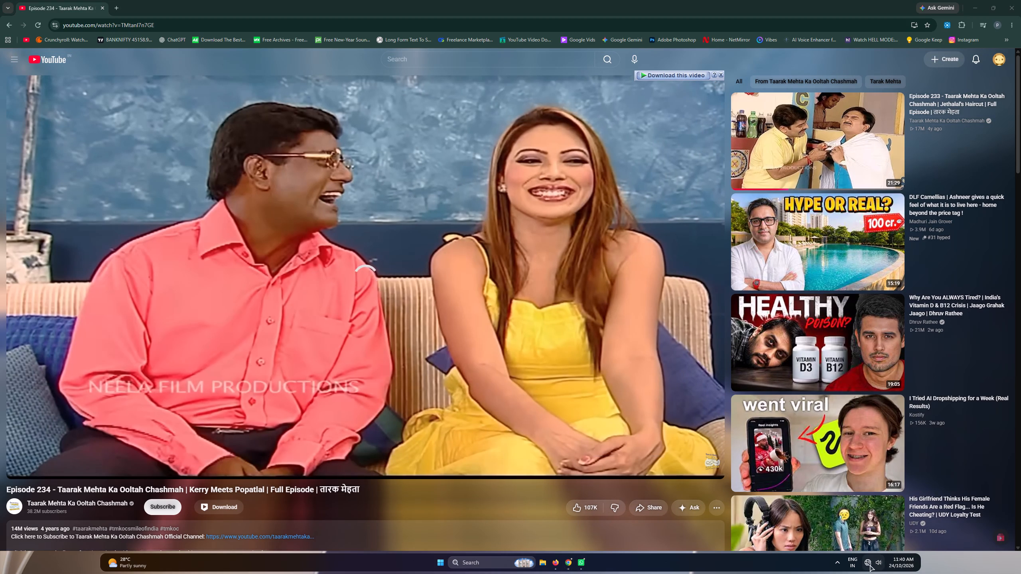
click(919, 429)
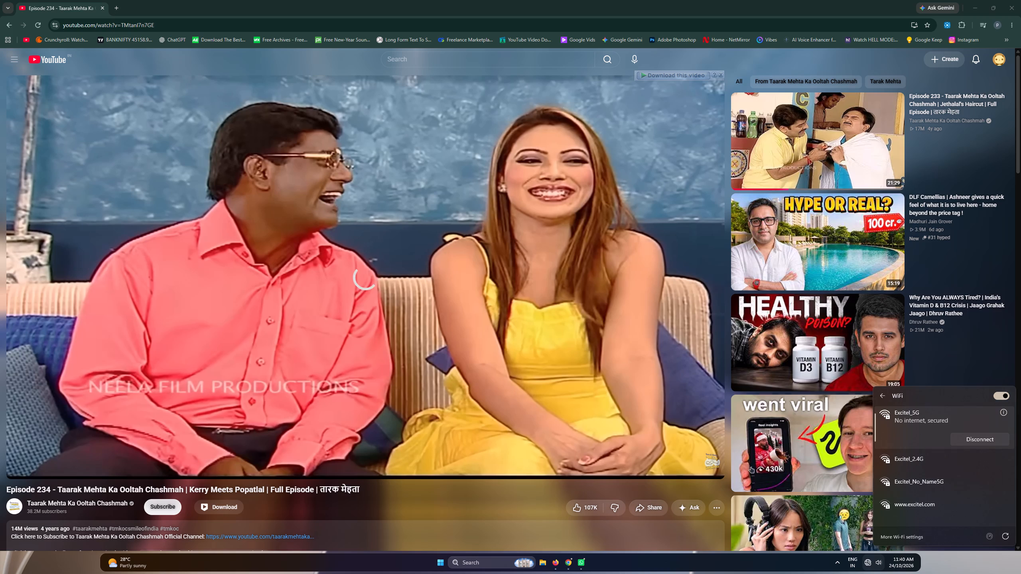
scroll(750, 450, down, 3)
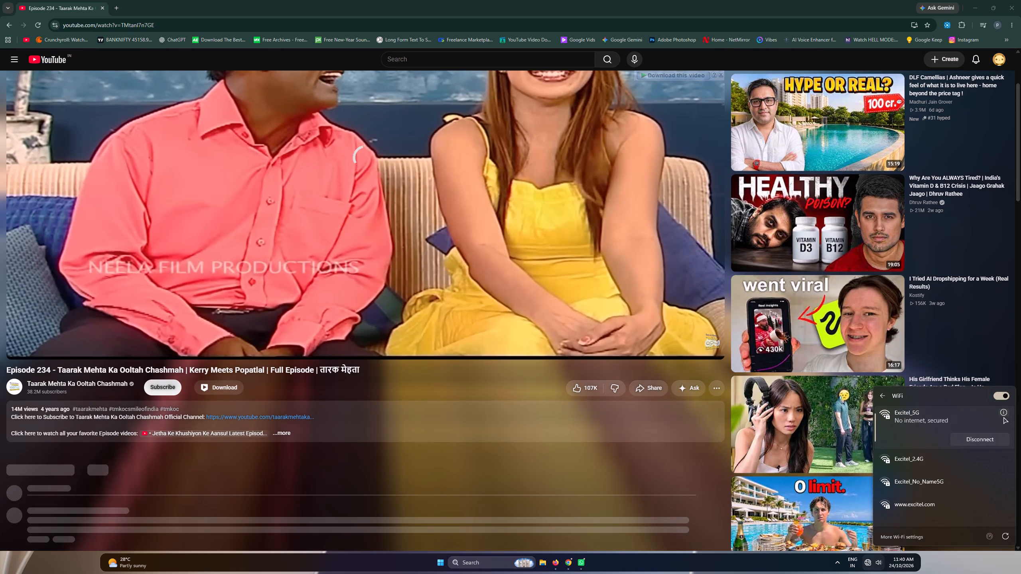
click(1007, 536)
click(1003, 398)
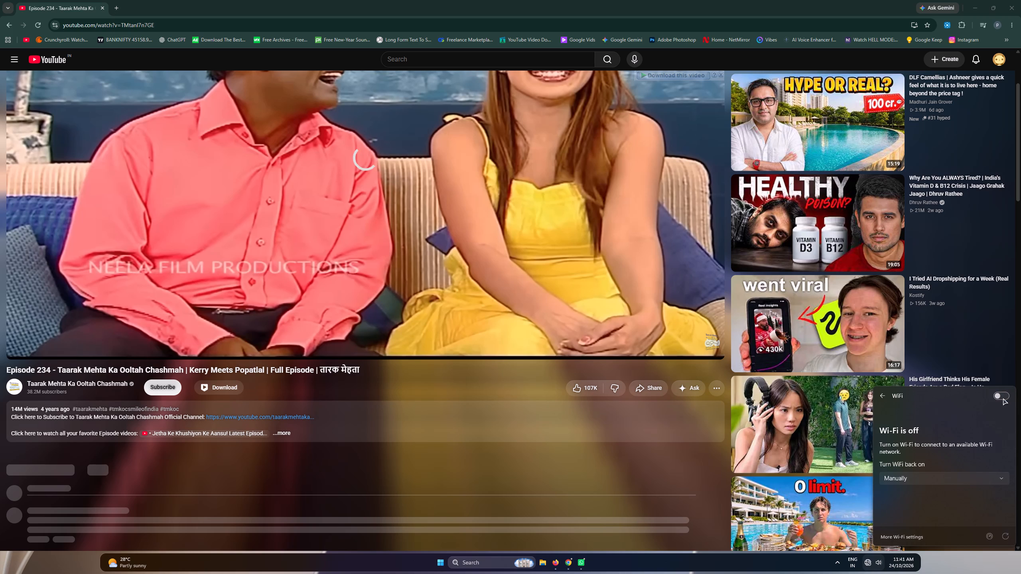
click(1003, 398)
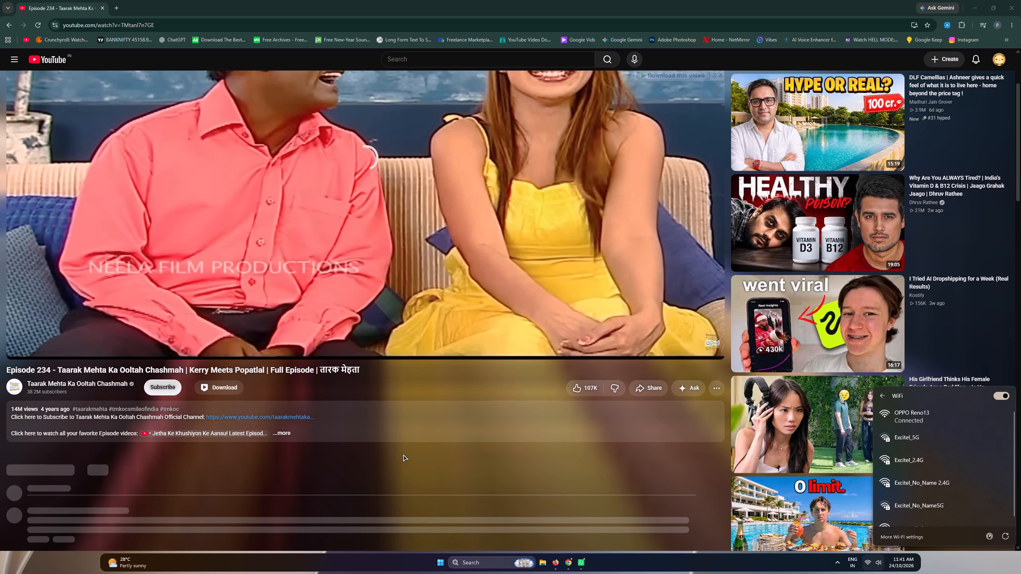
click(418, 468)
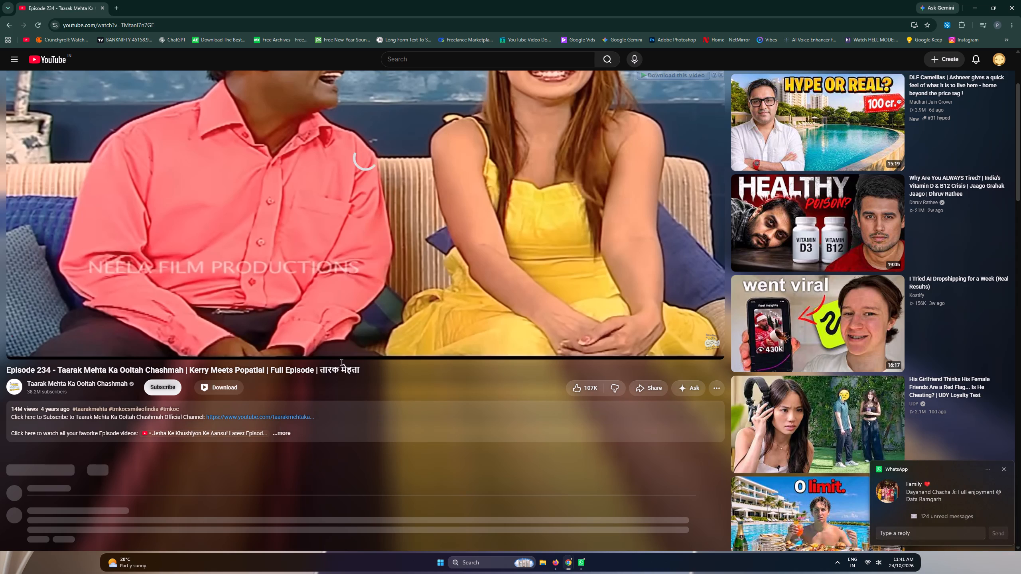
Switch to the Amazon Seller Central orders page in Firefox and select all unshipped Easy Ship orders filtered by Ship by today.
click(554, 558)
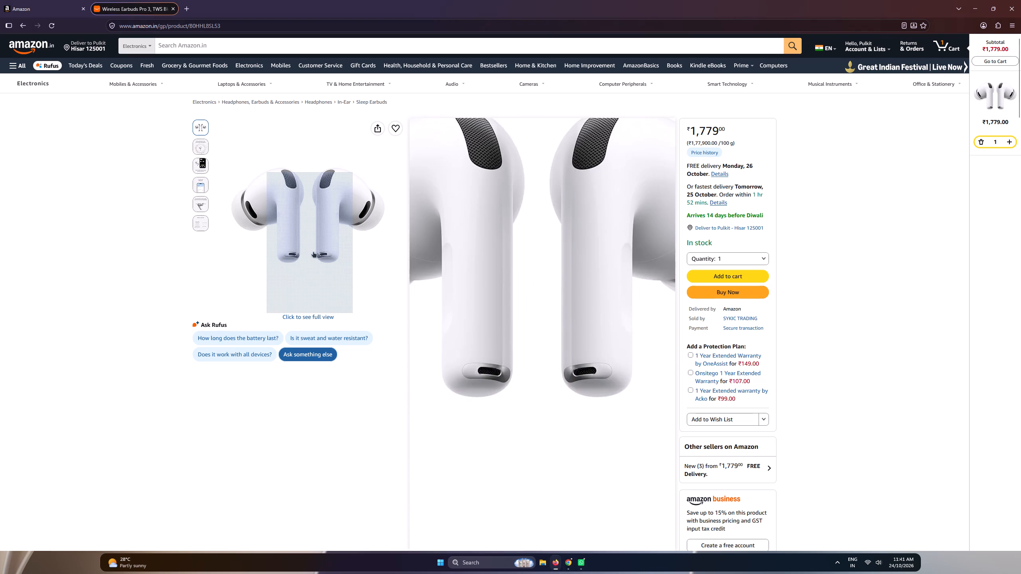
click(55, 4)
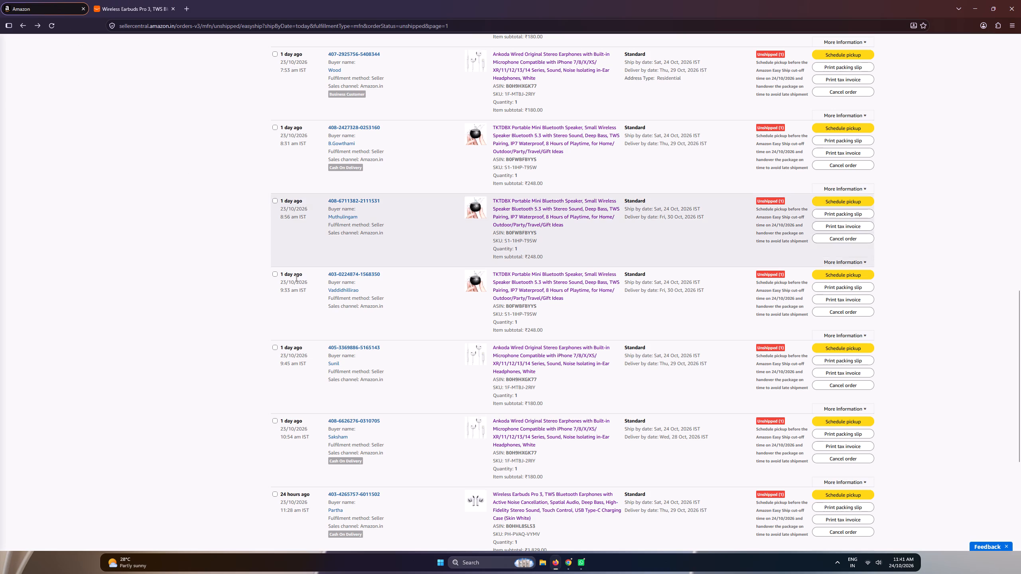
scroll(454, 352, up, 20)
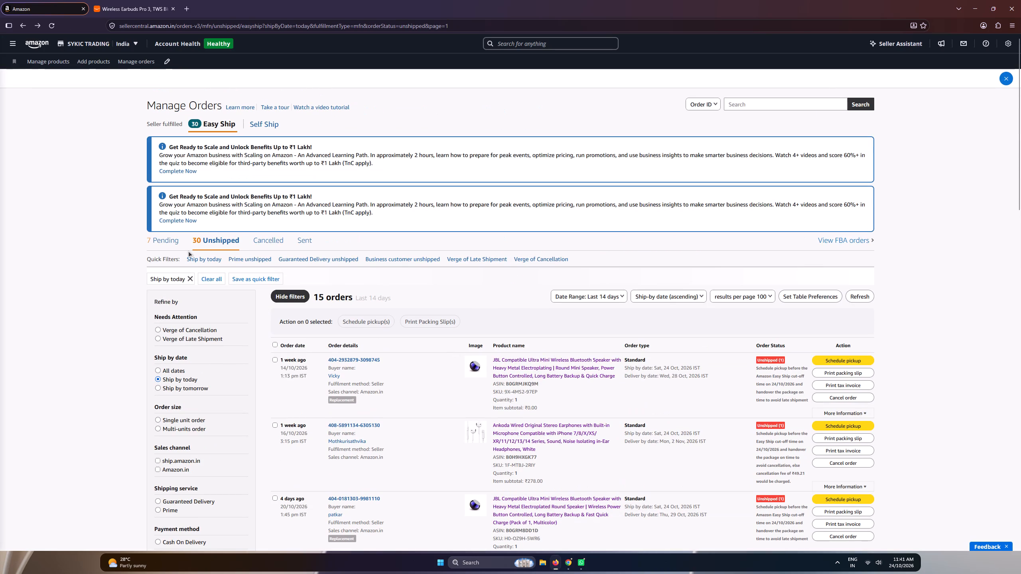
click(276, 344)
scroll(409, 384, down, 8)
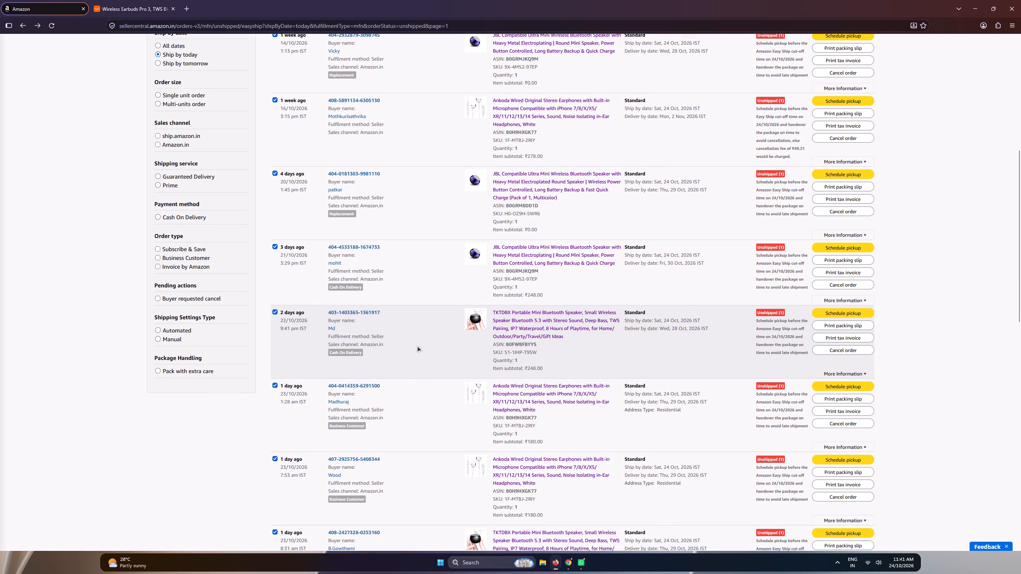
scroll(416, 327, up, 6)
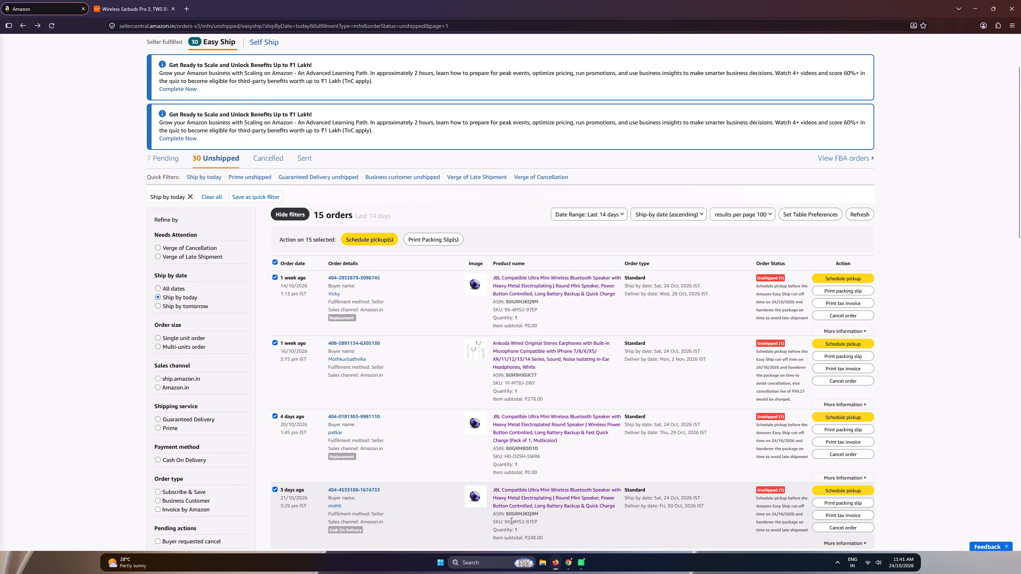
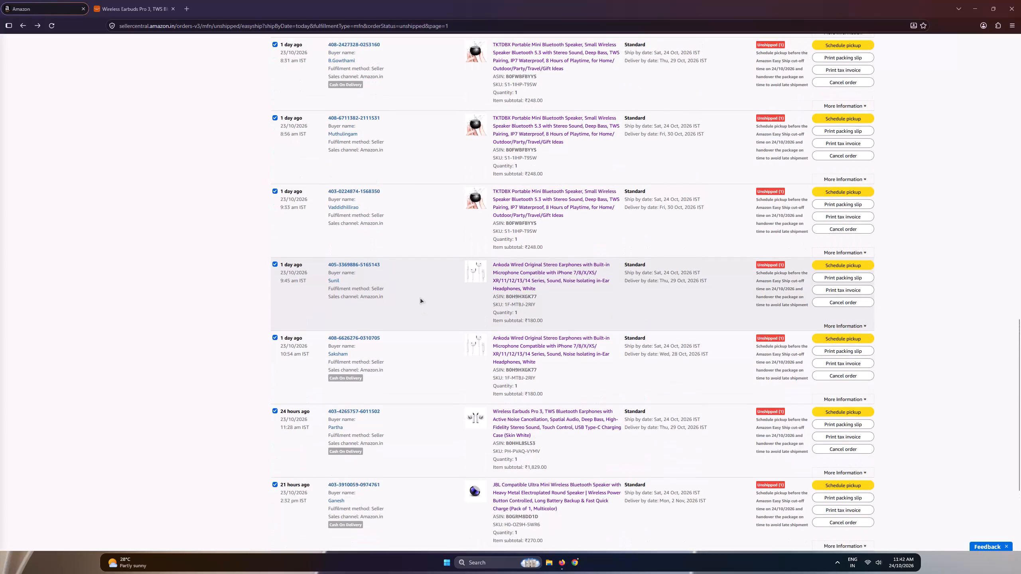
Review the selected unshipped Easy Ship orders due today, checking each order's product, quantity, order type and ship-by date.
scroll(420, 297, up, 2)
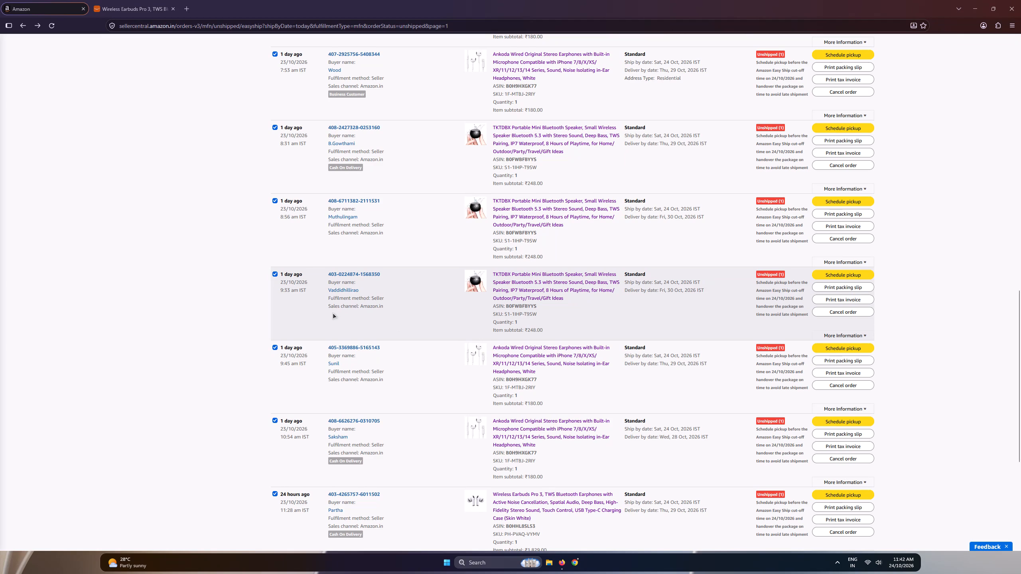
drag(388, 310, 383, 310)
drag(383, 310, 319, 297)
click(310, 313)
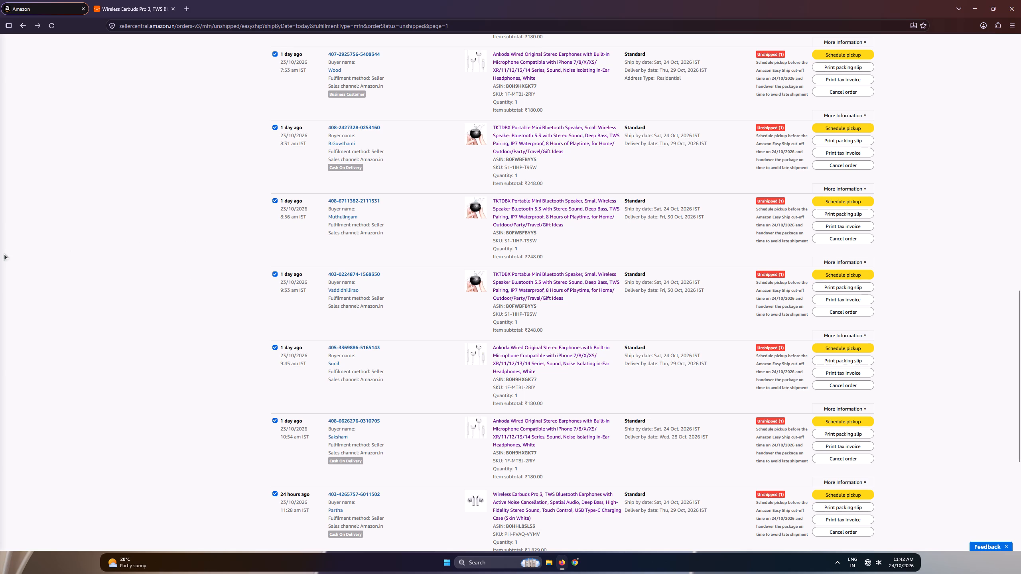
scroll(10, 267, up, 3)
scroll(353, 332, up, 5)
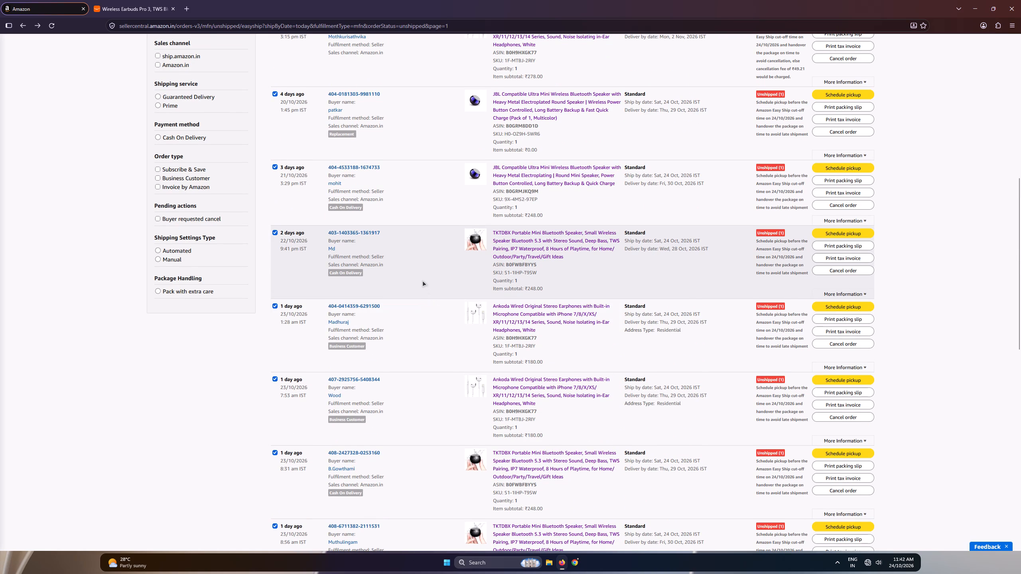
scroll(428, 265, up, 6)
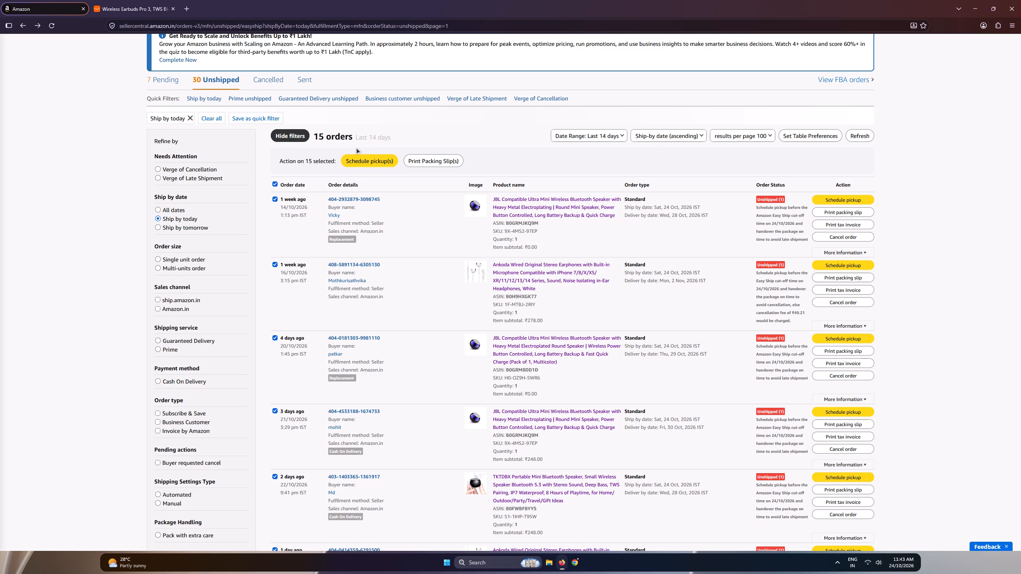
scroll(369, 132, down, 5)
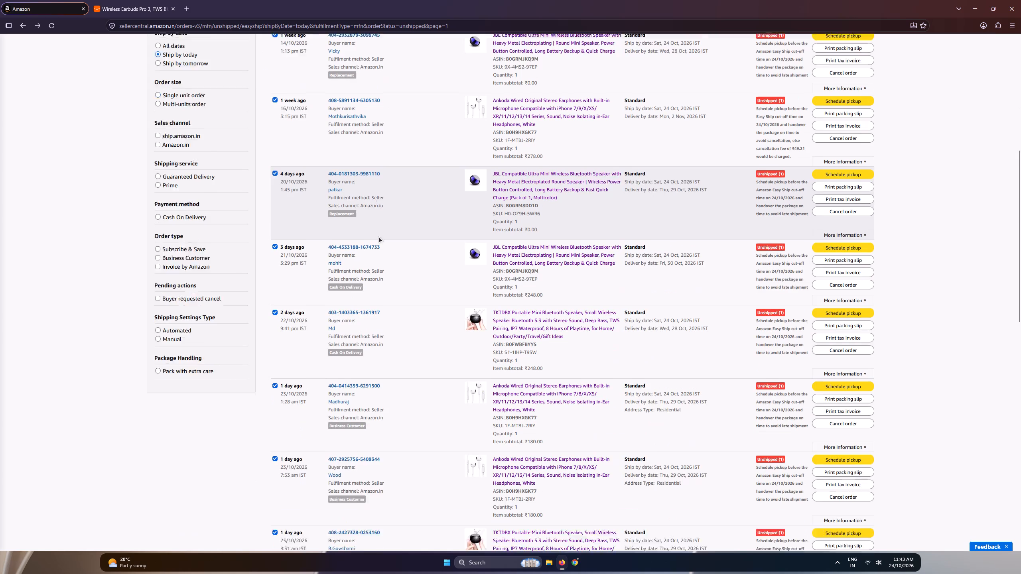
scroll(294, 235, up, 4)
scroll(294, 236, down, 9)
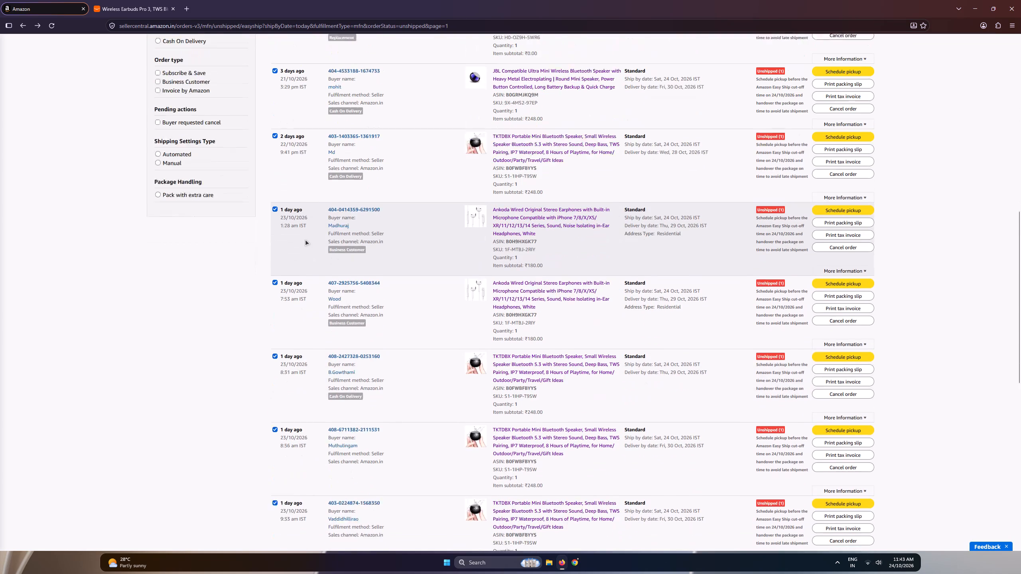
scroll(310, 346, up, 9)
scroll(335, 331, down, 3)
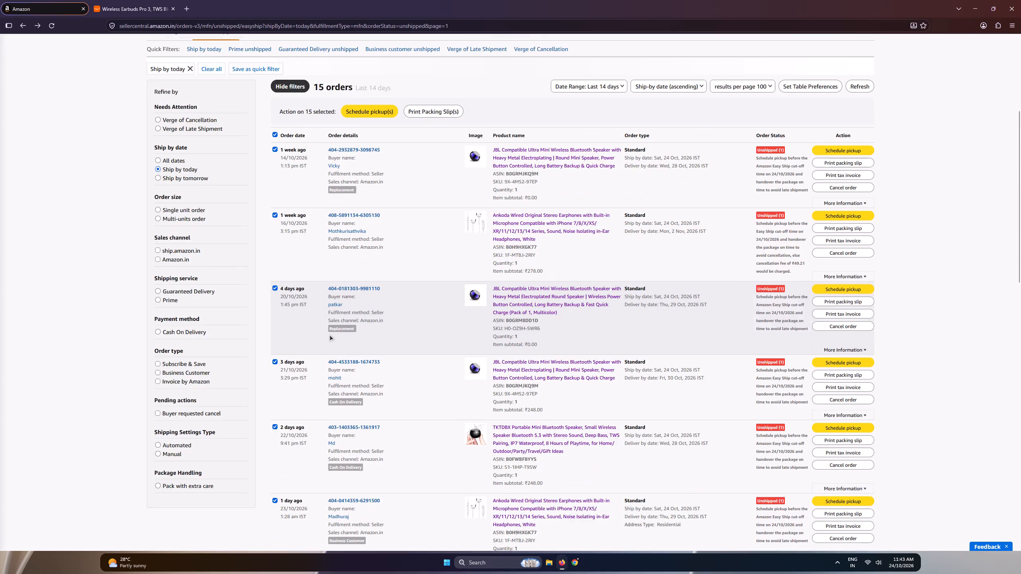
scroll(329, 334, down, 9)
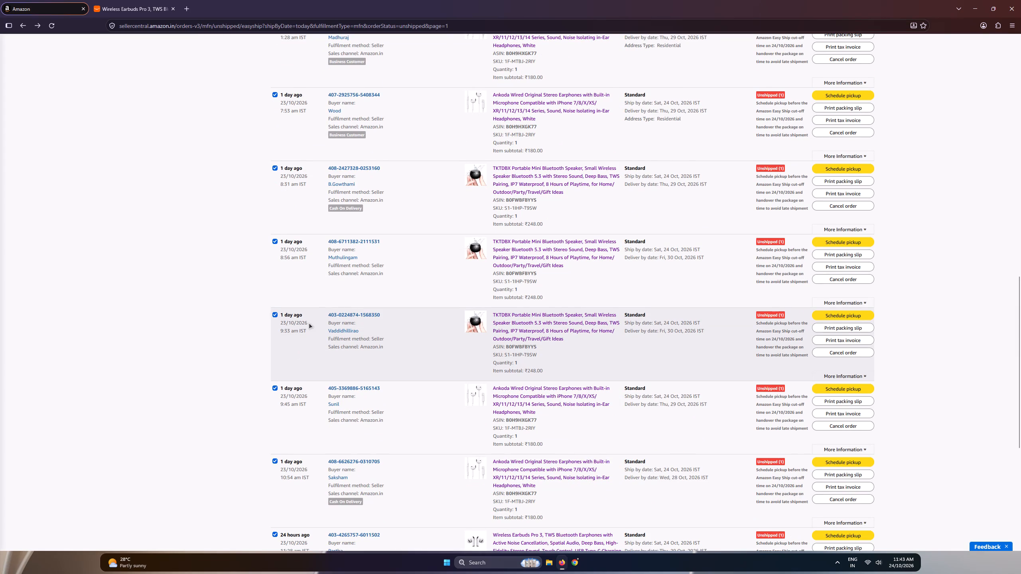
scroll(351, 310, down, 7)
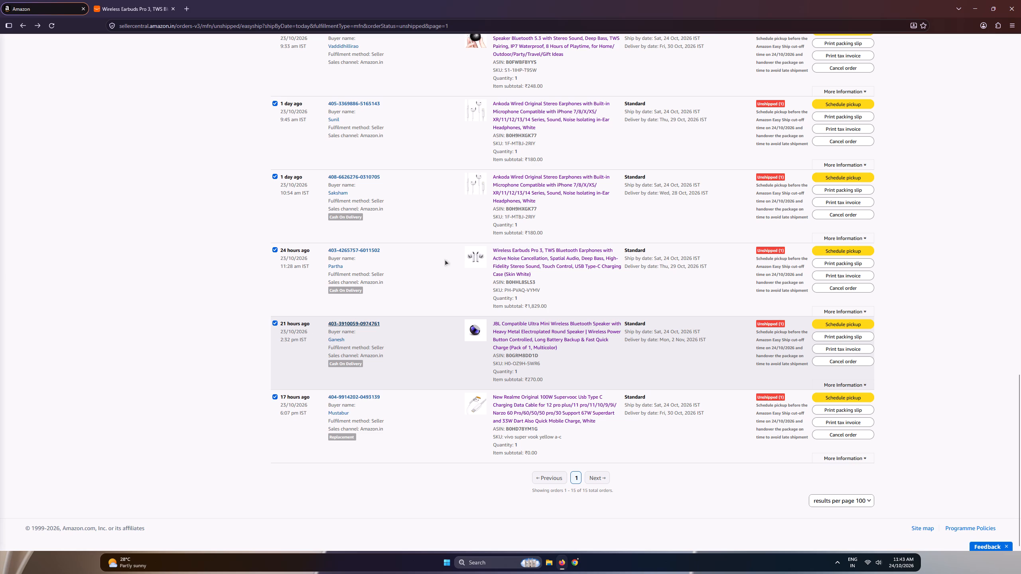
Open bulk pickup scheduling for all the selected unshipped orders.
scroll(419, 235, up, 8)
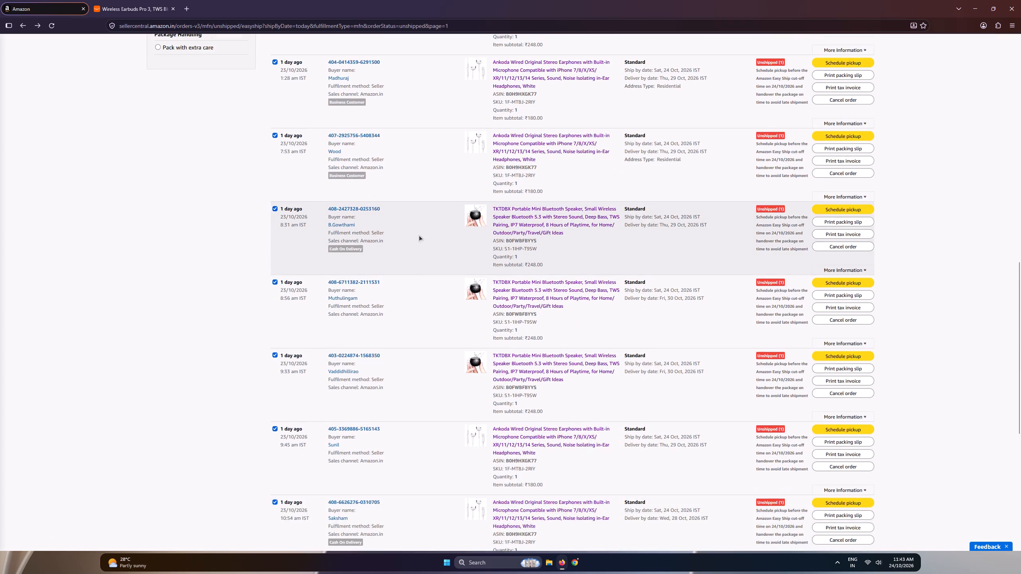
scroll(419, 235, up, 6)
scroll(322, 147, up, 6)
click(351, 155)
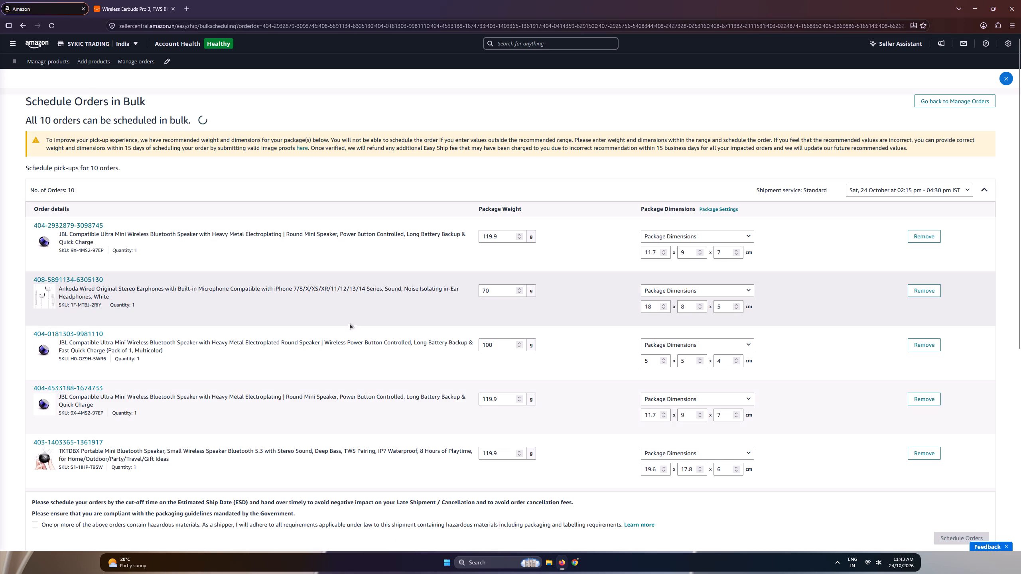
Examine the products, package weights and package dimensions of the orders listed for bulk scheduling.
scroll(387, 327, down, 15)
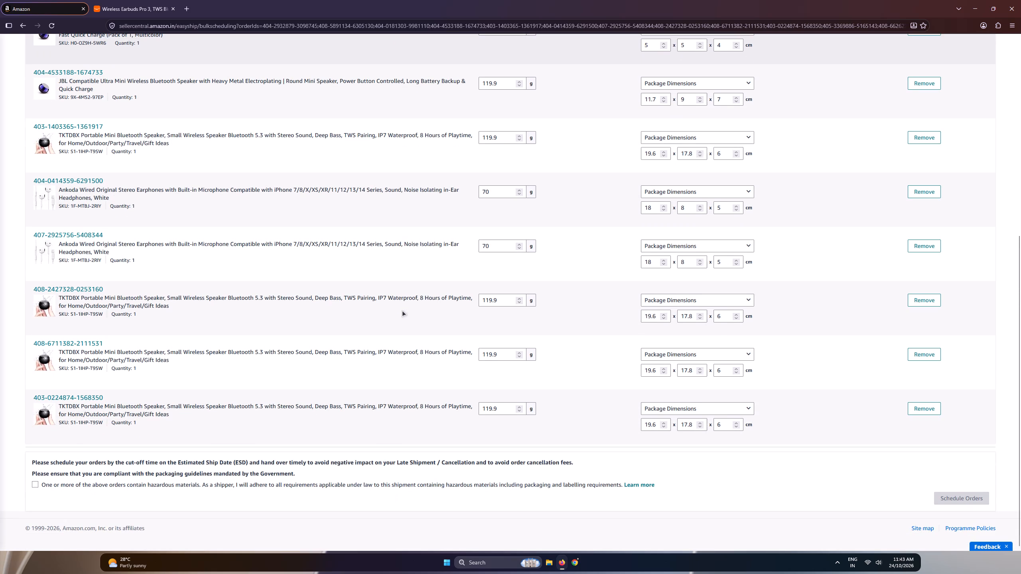
scroll(384, 287, down, 7)
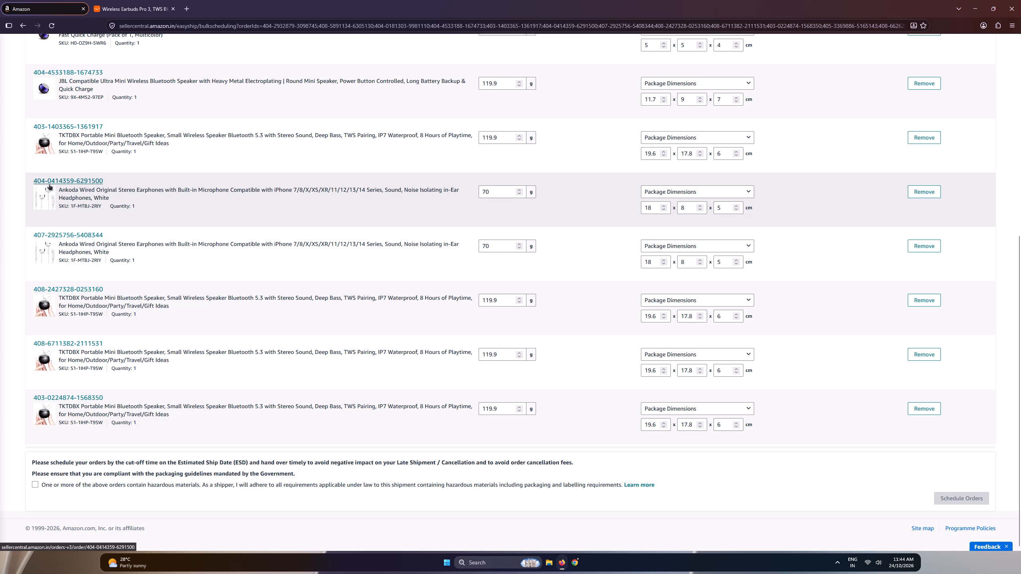
scroll(99, 277, up, 2)
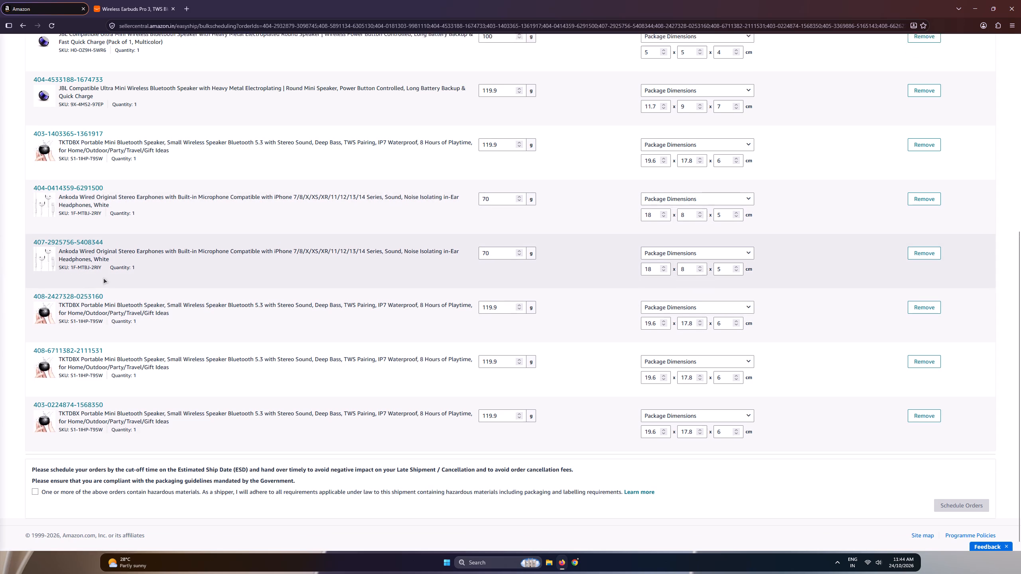
scroll(103, 277, up, 7)
scroll(111, 275, down, 11)
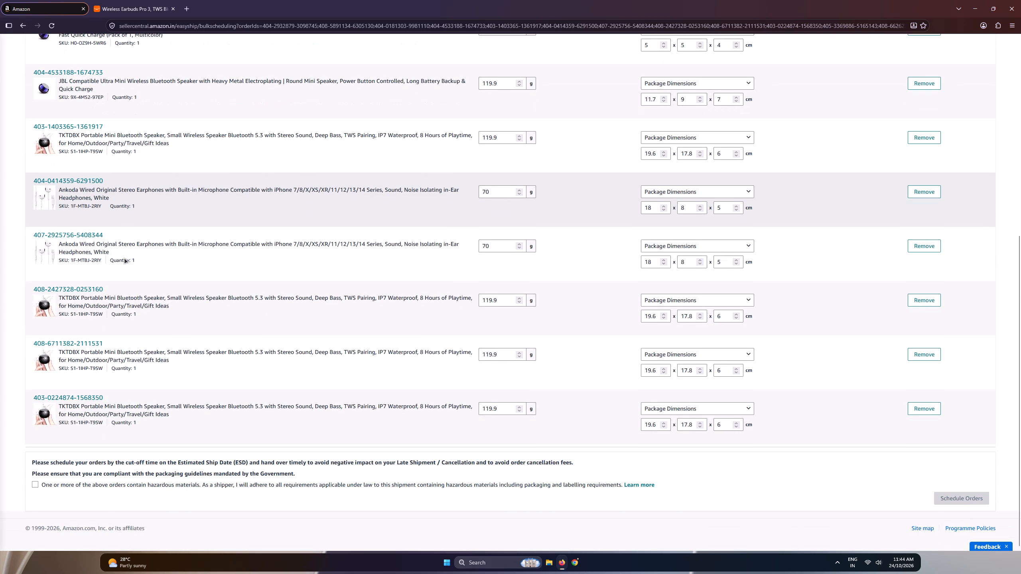
scroll(124, 258, down, 3)
Remove the Realme 100W USB Type C charging cable order with missing package dimensions from the bulk schedule.
scroll(126, 251, up, 7)
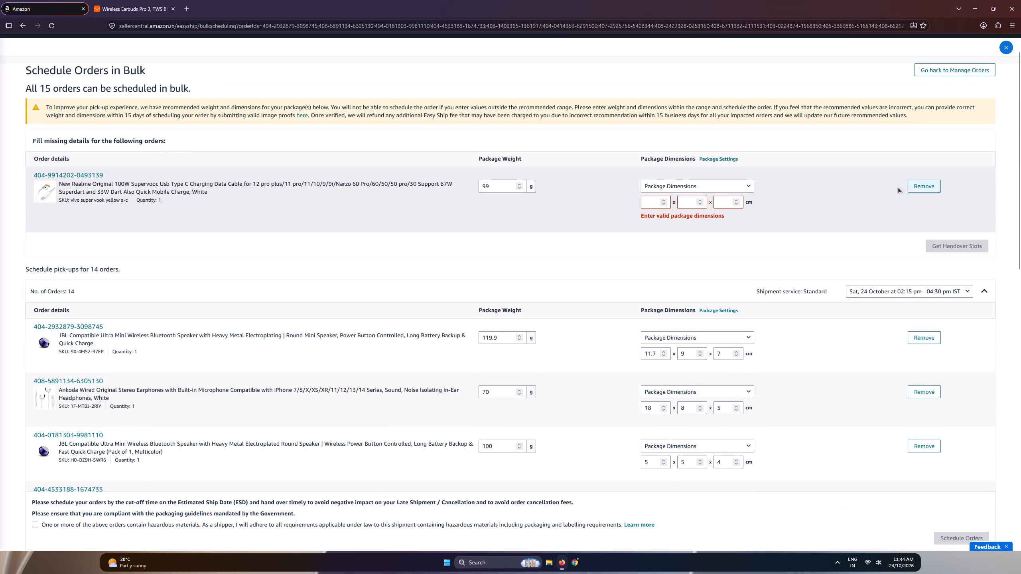
click(918, 186)
Remove all five Ankoda wired stereo earphones orders from the bulk schedule.
scroll(373, 238, down, 8)
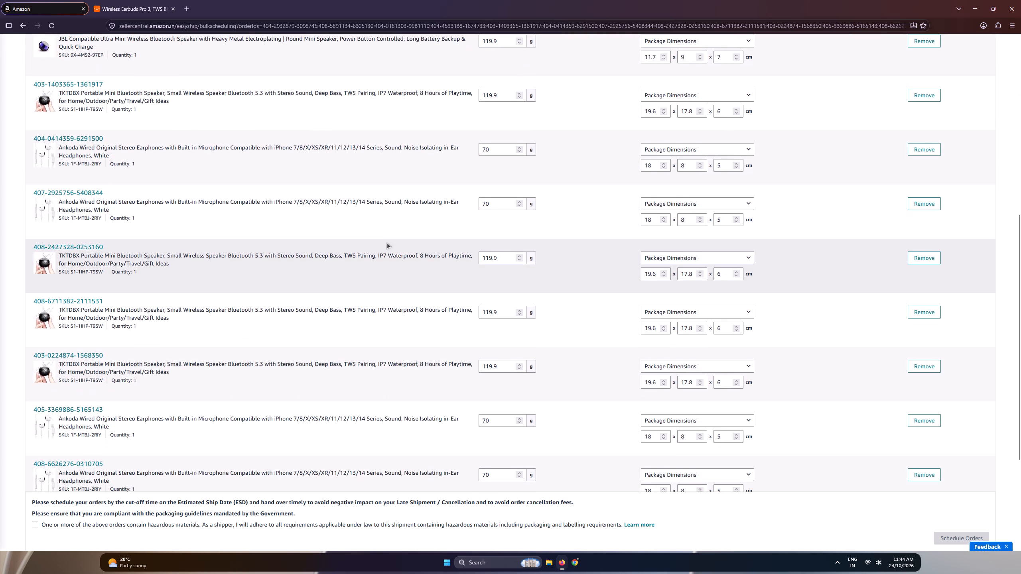
scroll(387, 243, down, 9)
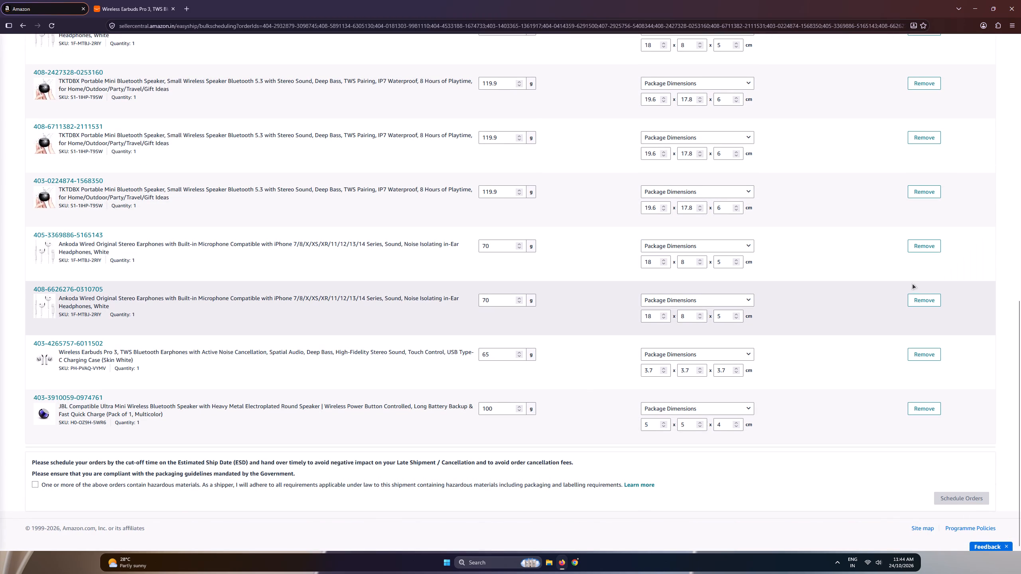
click(923, 301)
click(923, 301)
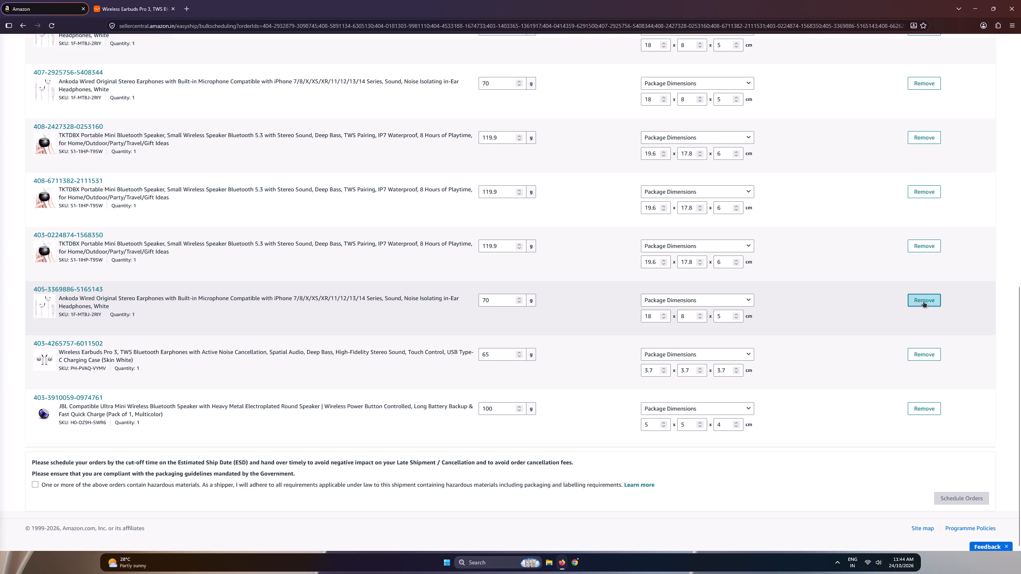
click(926, 142)
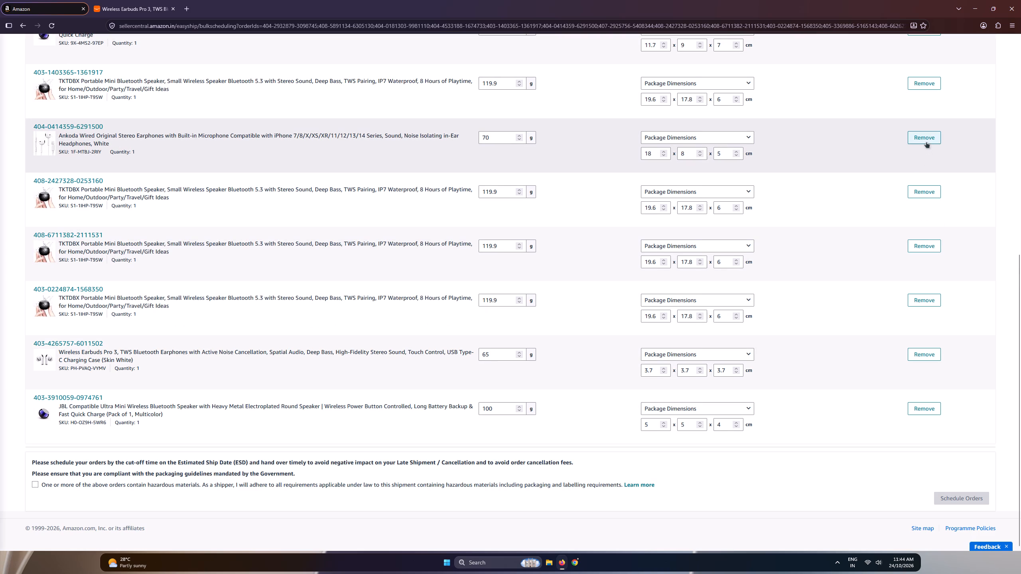
click(926, 142)
scroll(311, 334, up, 5)
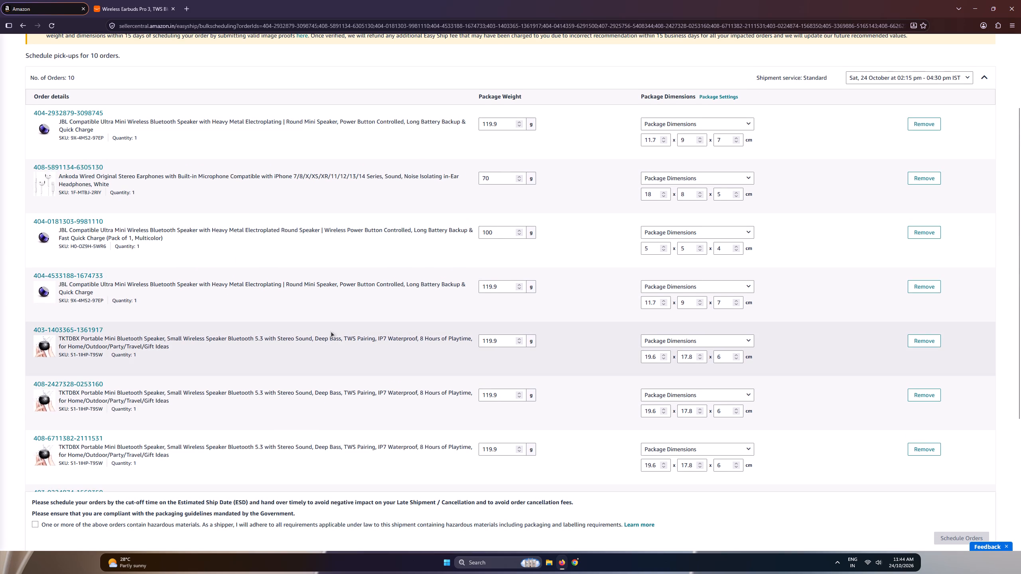
click(927, 179)
Check the remaining speaker and earbud orders, accept the hazardous materials declaration, and schedule their pickups in bulk.
scroll(344, 203, down, 5)
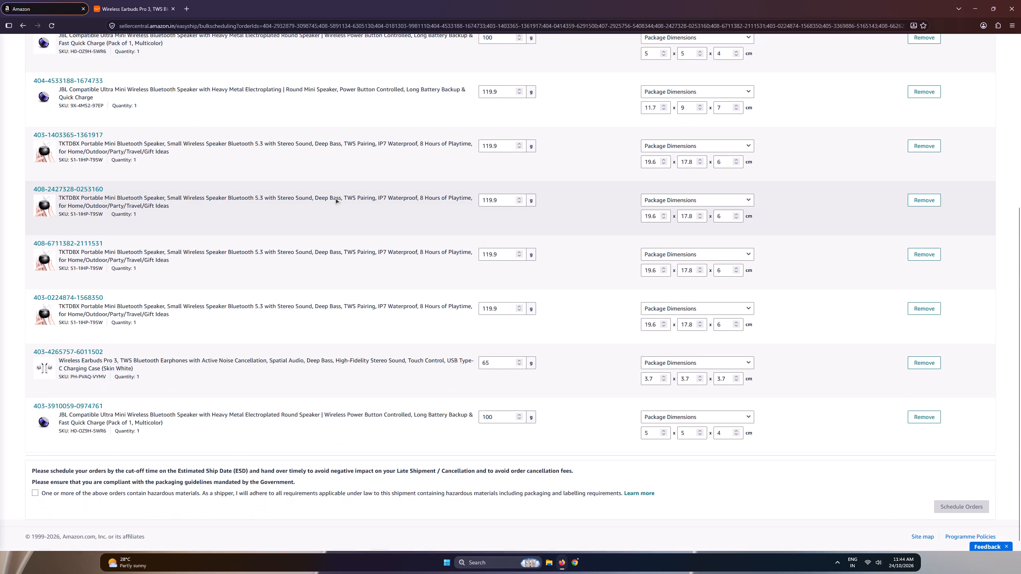
scroll(335, 198, down, 2)
scroll(329, 183, up, 6)
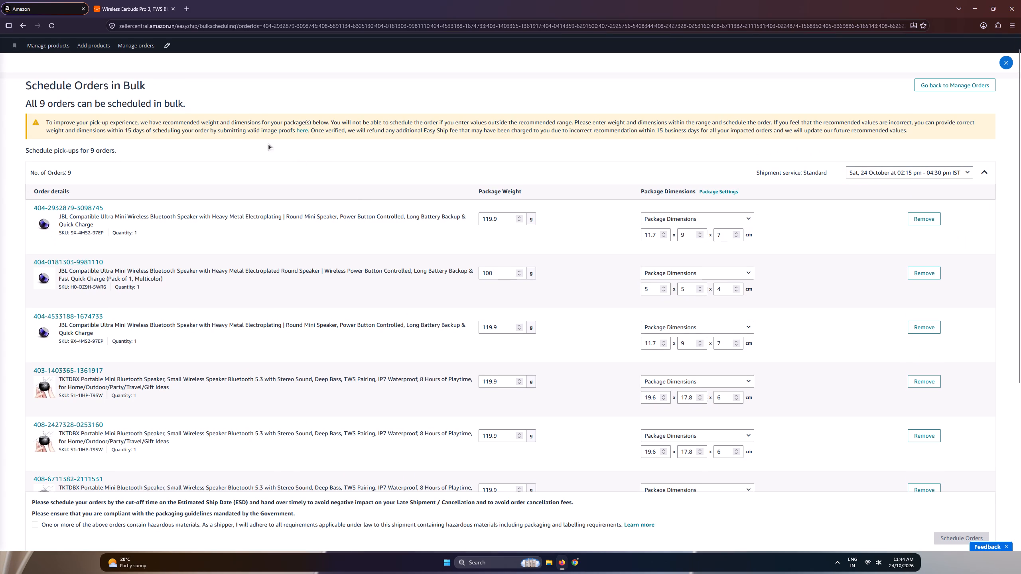
scroll(266, 143, down, 6)
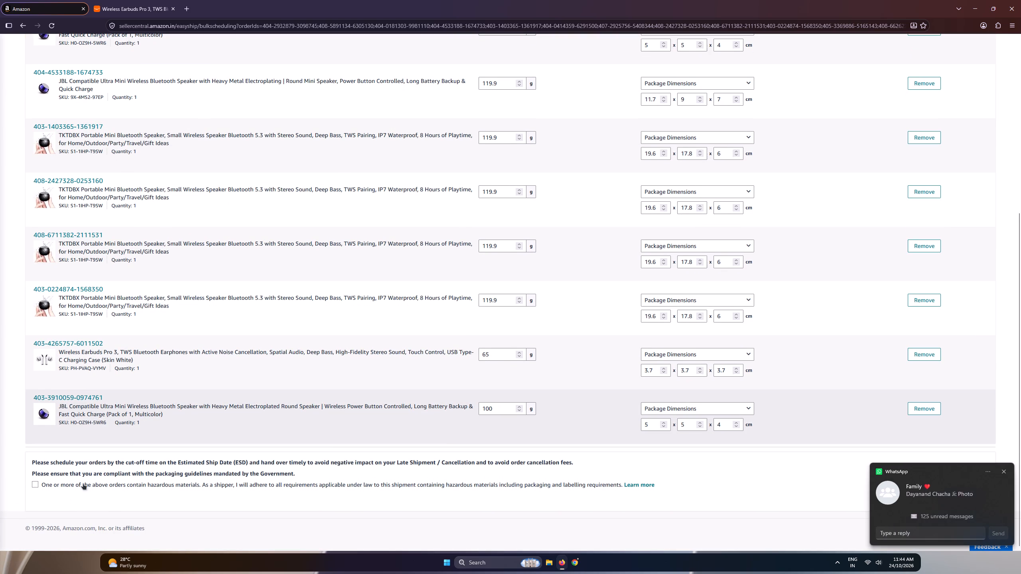
click(83, 484)
click(1004, 470)
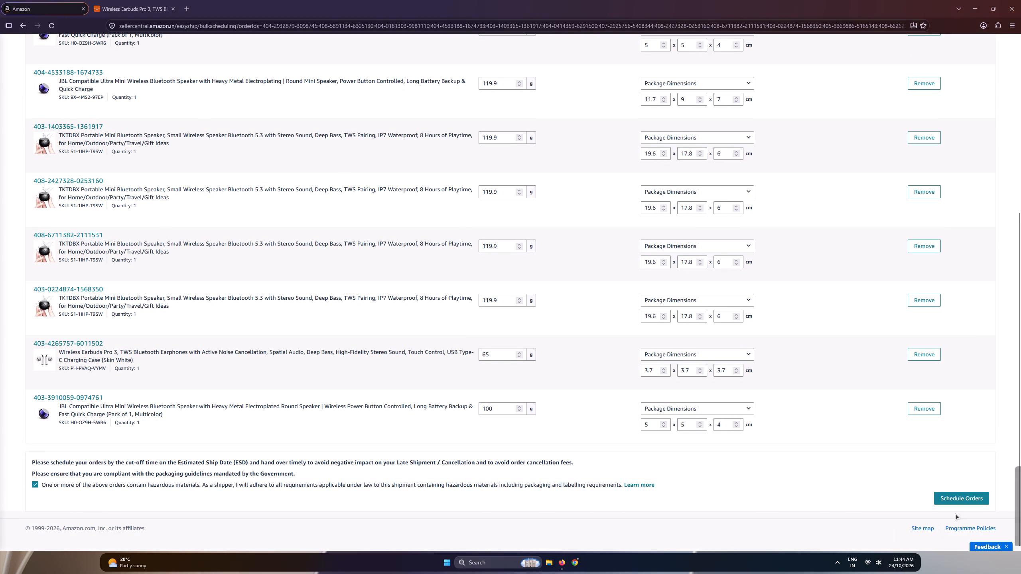
click(954, 500)
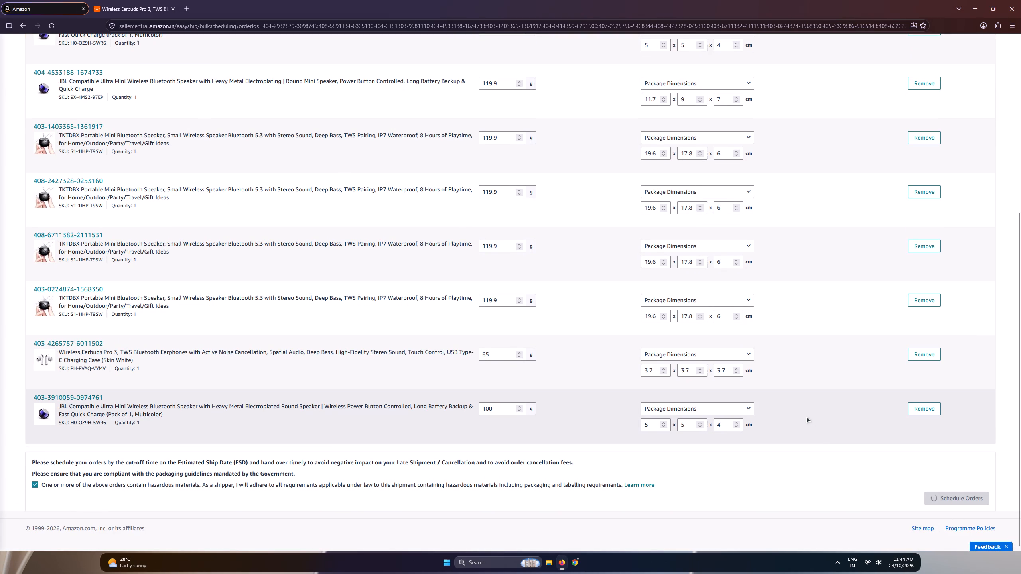
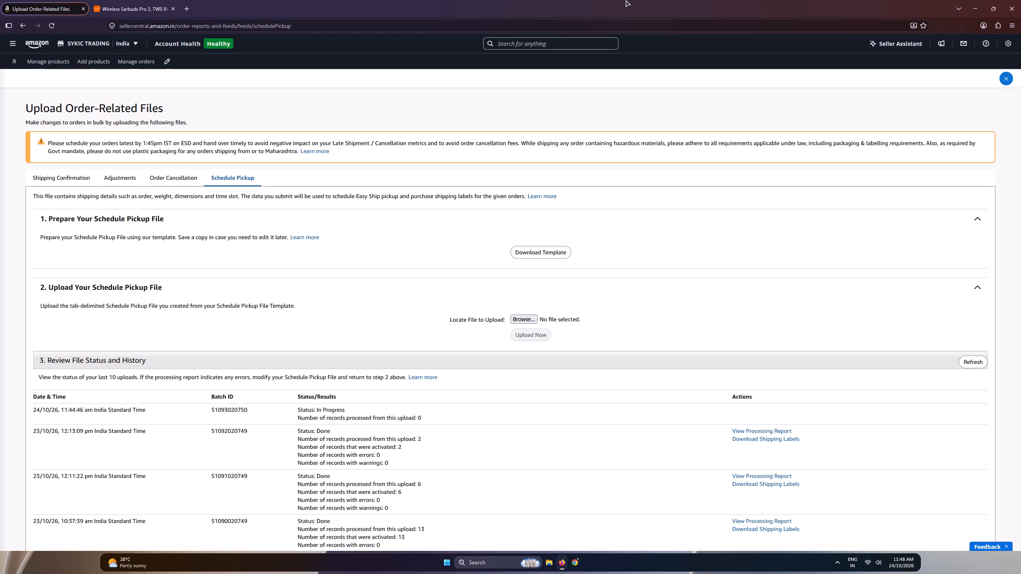
Filter the unshipped Easy Ship orders to those with ship by today, and open all of them for bulk pickup scheduling.
click(144, 62)
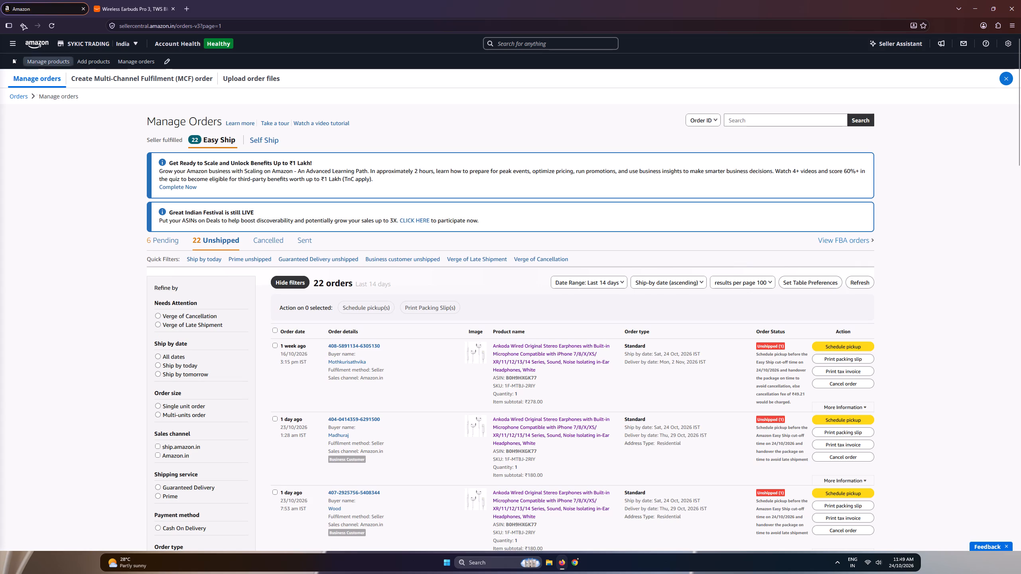
click(210, 256)
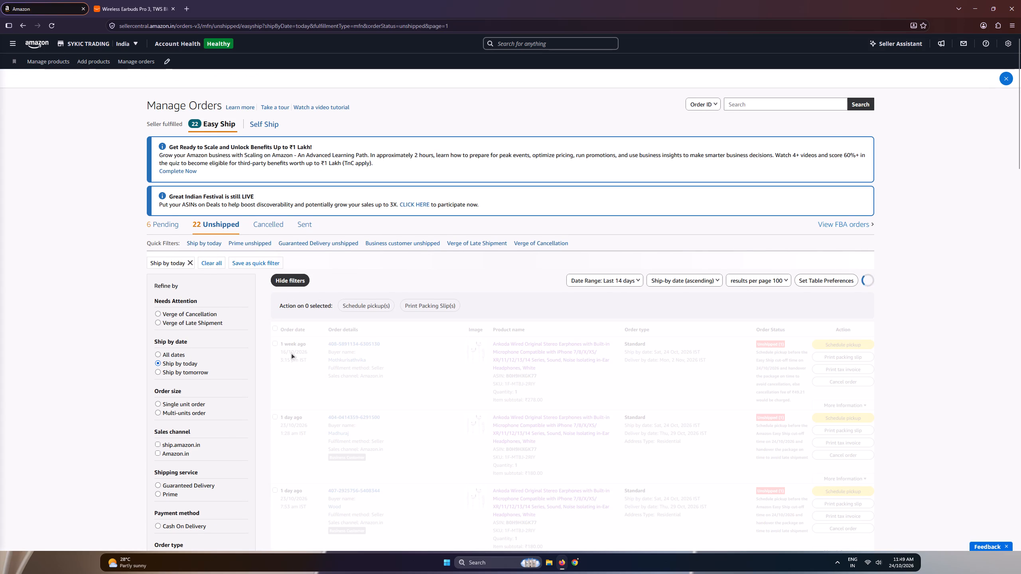
click(187, 265)
click(201, 244)
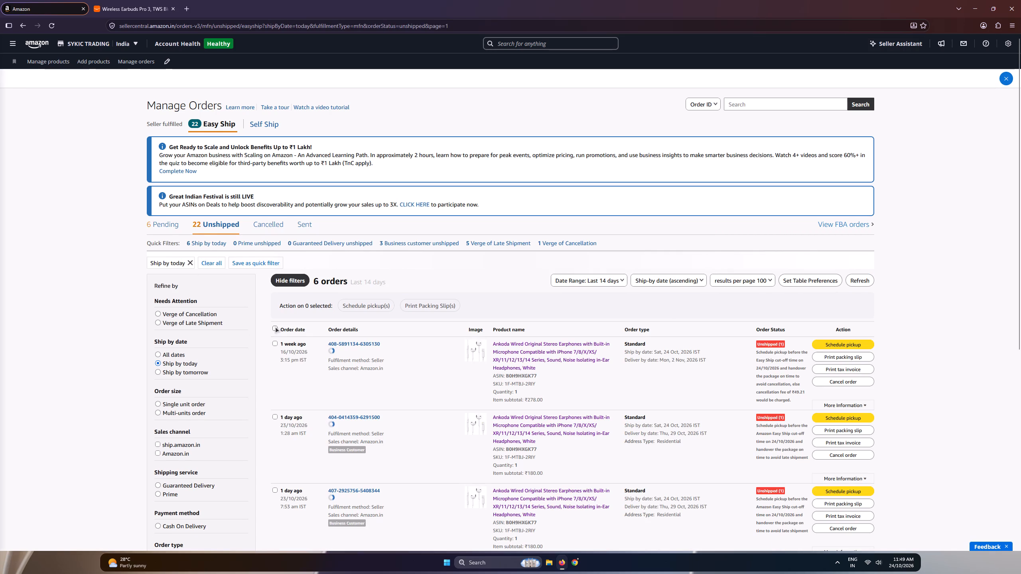
click(275, 327)
click(357, 305)
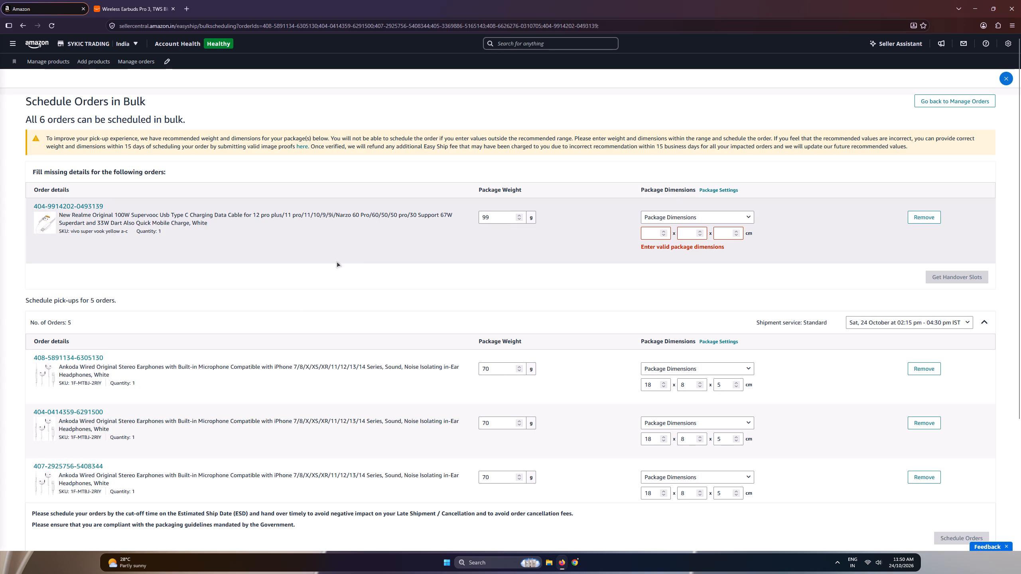
Set the Realme charging cable order's package dimensions to 9 x 7 x 7 cm and get its handover slots.
click(653, 234)
key(9)
click(687, 228)
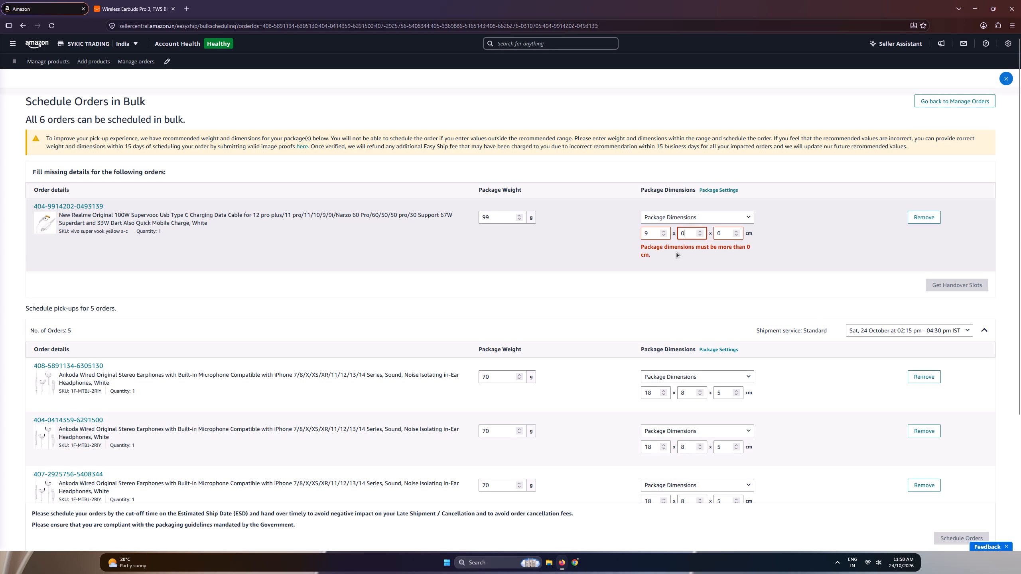
key(7)
click(726, 226)
click(727, 233)
key(7)
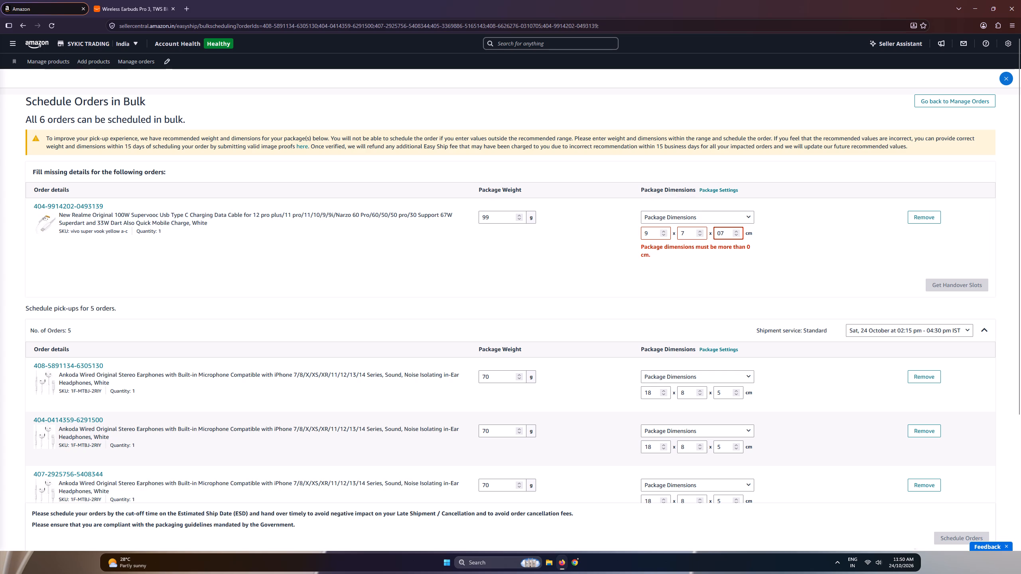
click(692, 313)
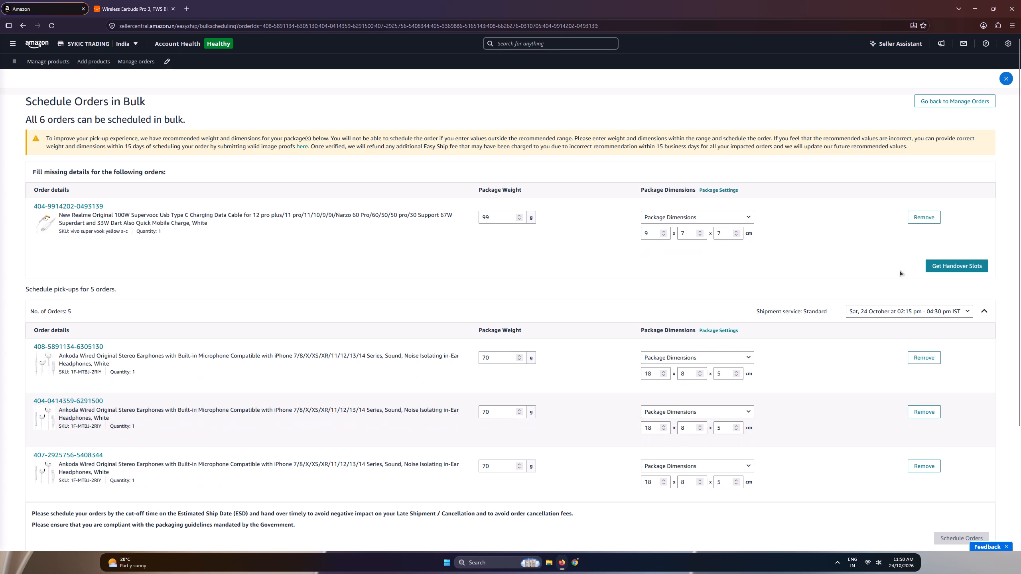
click(942, 264)
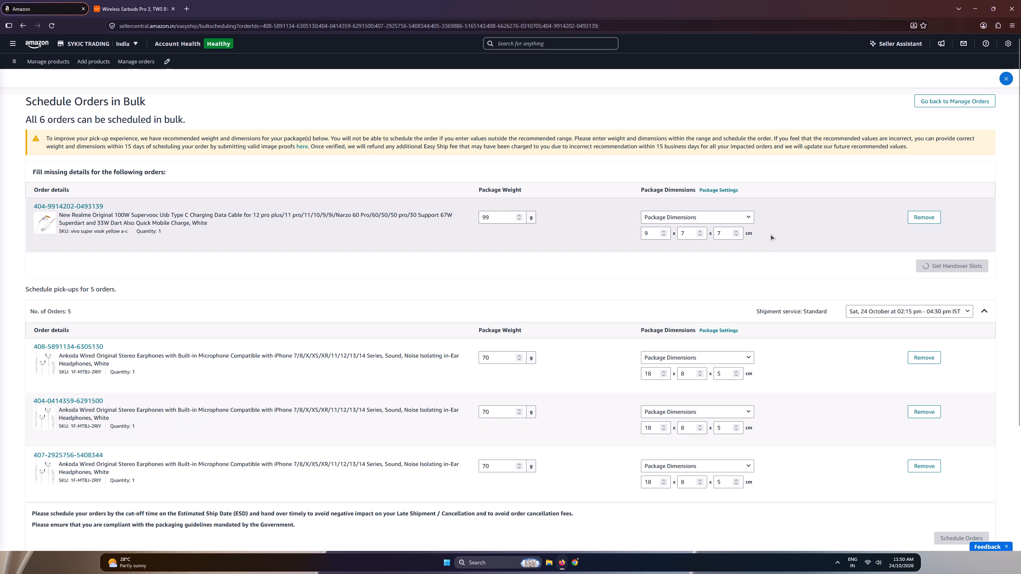
Check the products, package weights and dimensions of the earphones and charging cable orders listed for bulk scheduling.
scroll(266, 286, down, 6)
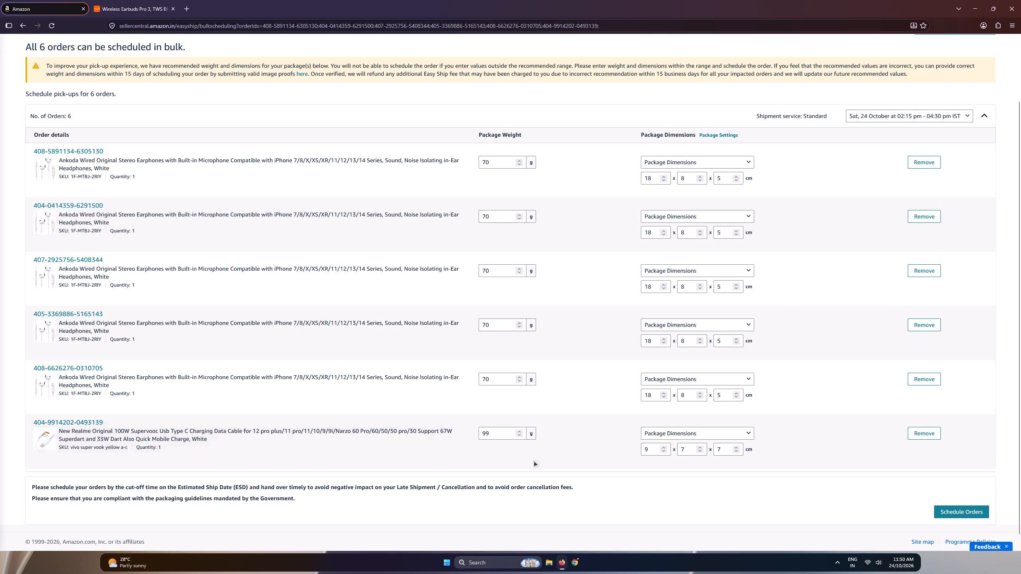
scroll(735, 308, up, 3)
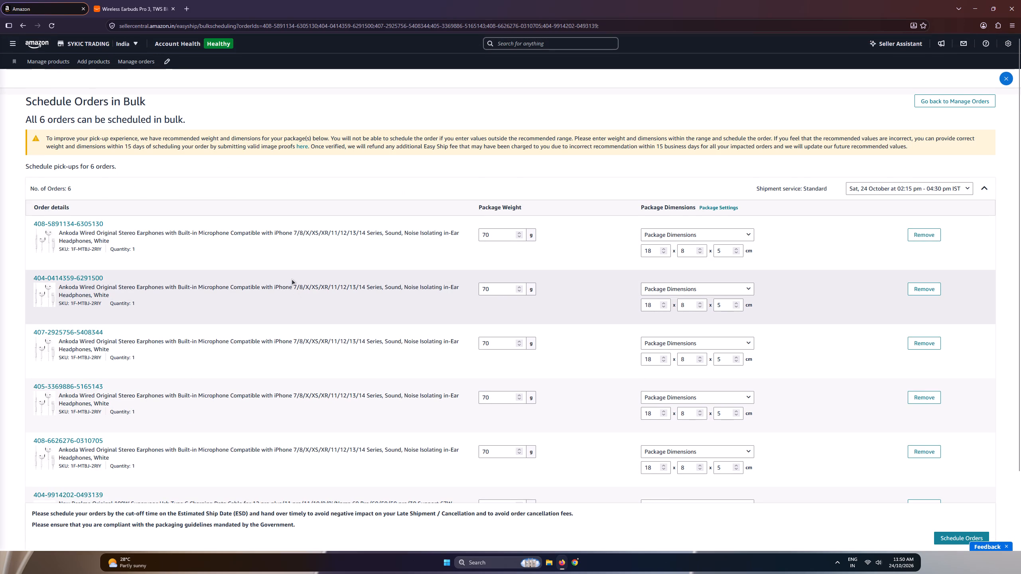
scroll(311, 279, down, 5)
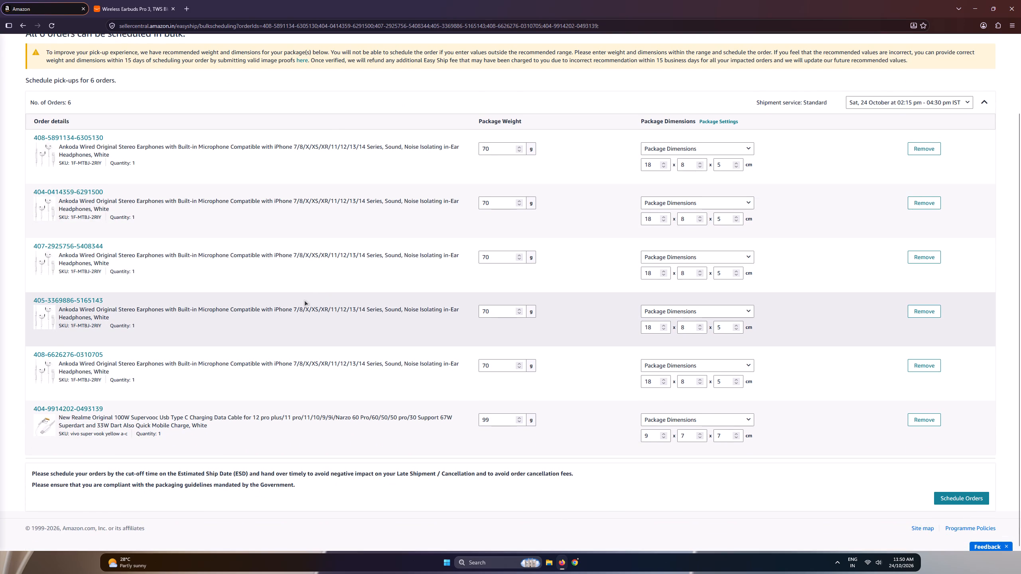
click(304, 300)
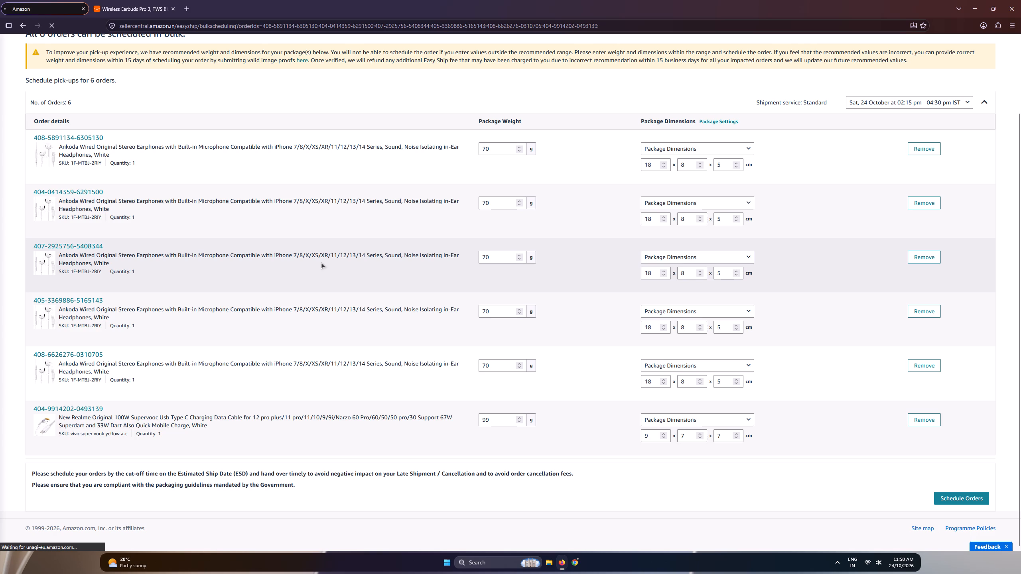
click(329, 246)
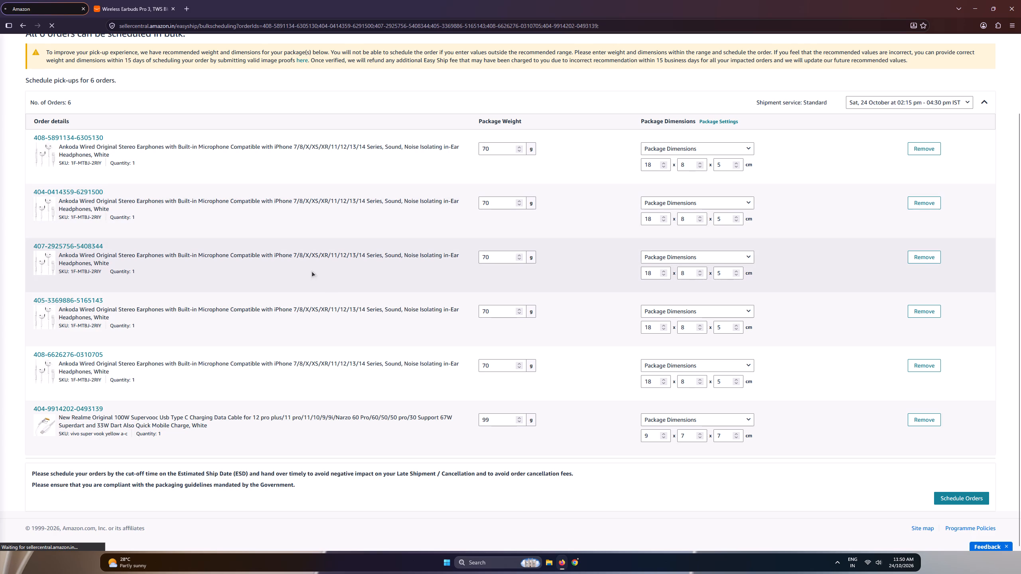
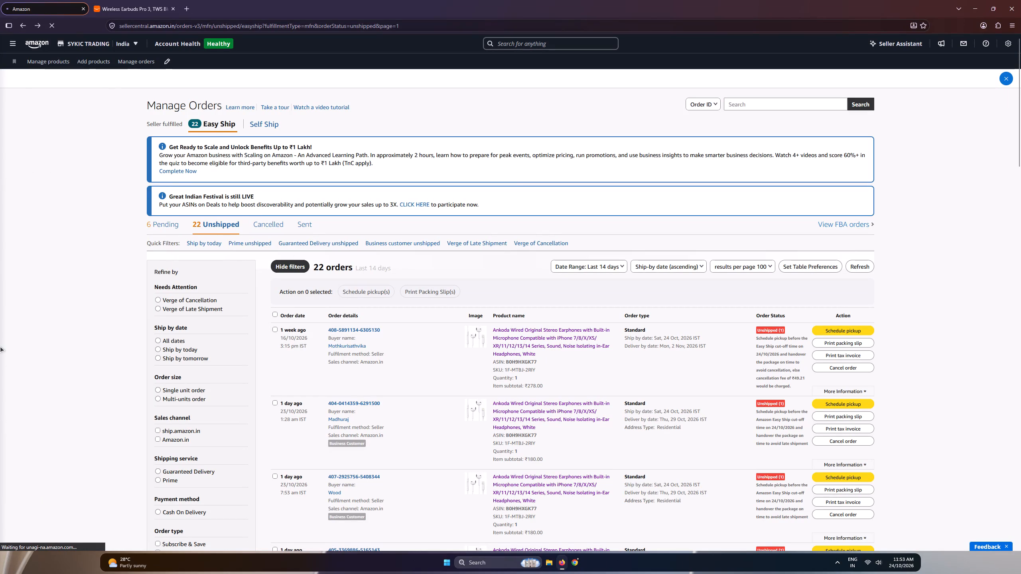
Filter the unshipped Easy Ship orders to ship by today, and open all except the week-old 16/10/2026 earphones order for bulk pickup scheduling.
scroll(510, 314, down, 5)
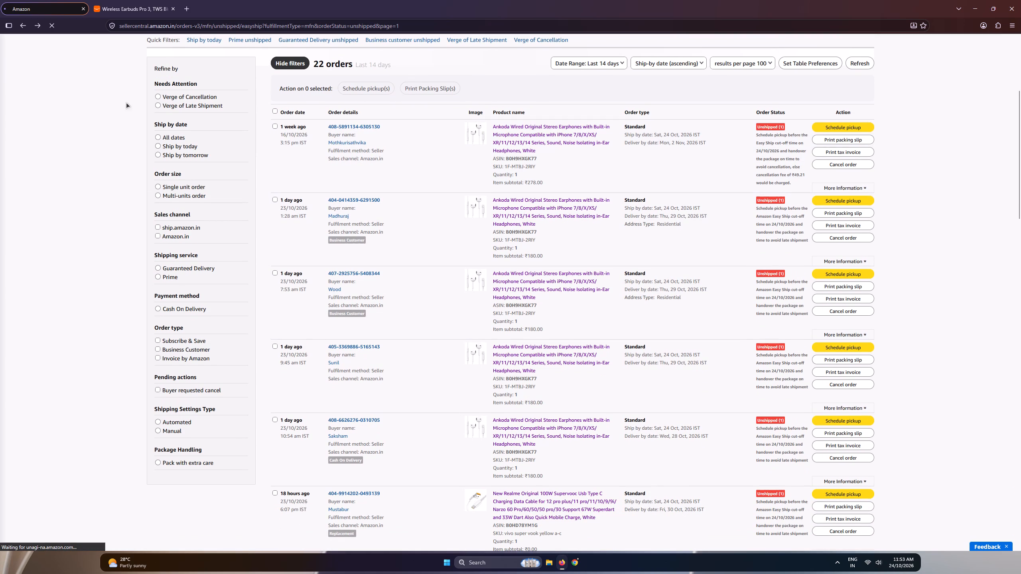
click(195, 39)
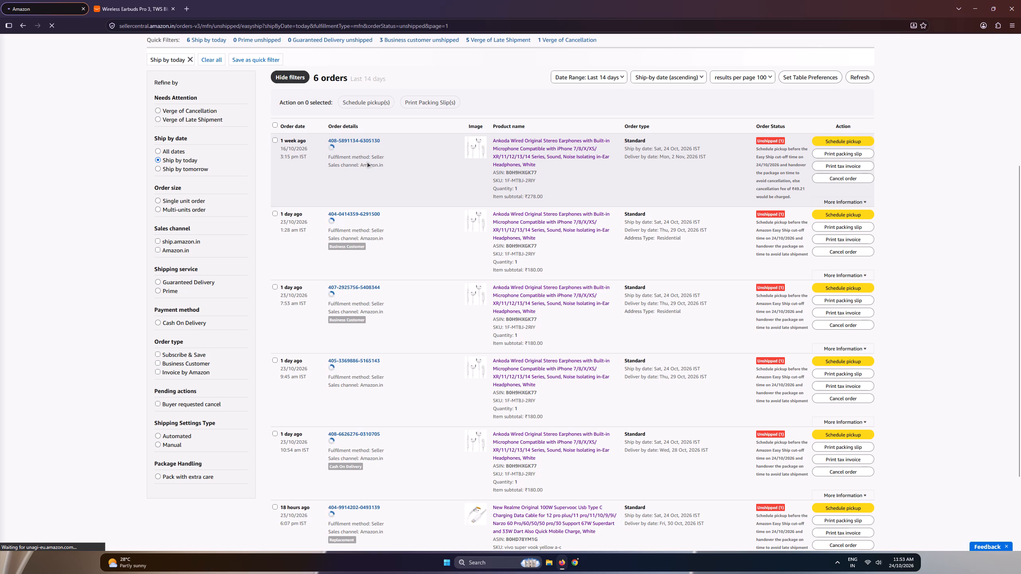
click(276, 124)
click(272, 140)
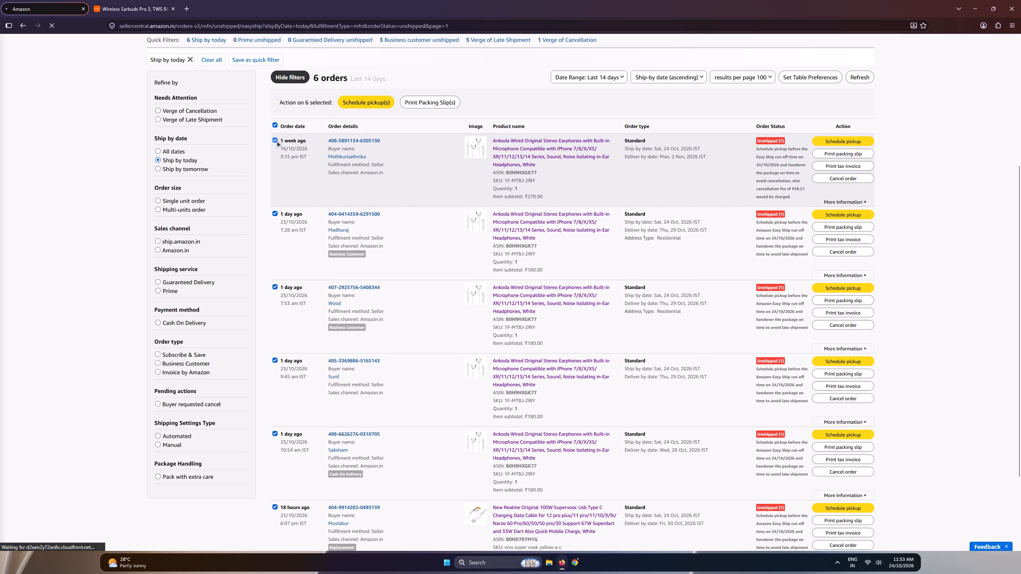
click(276, 140)
scroll(339, 217, down, 5)
scroll(340, 202, up, 3)
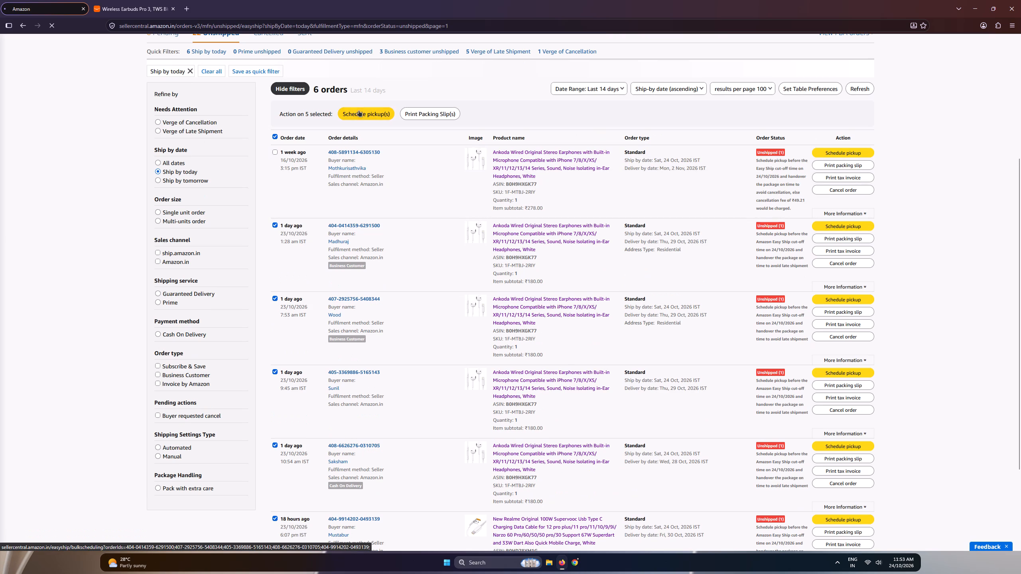
click(359, 111)
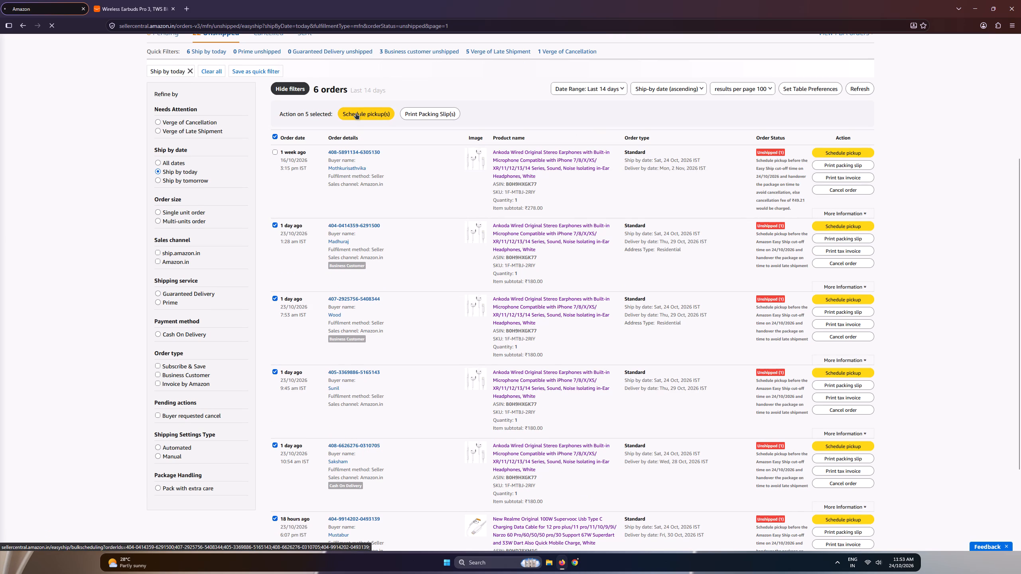
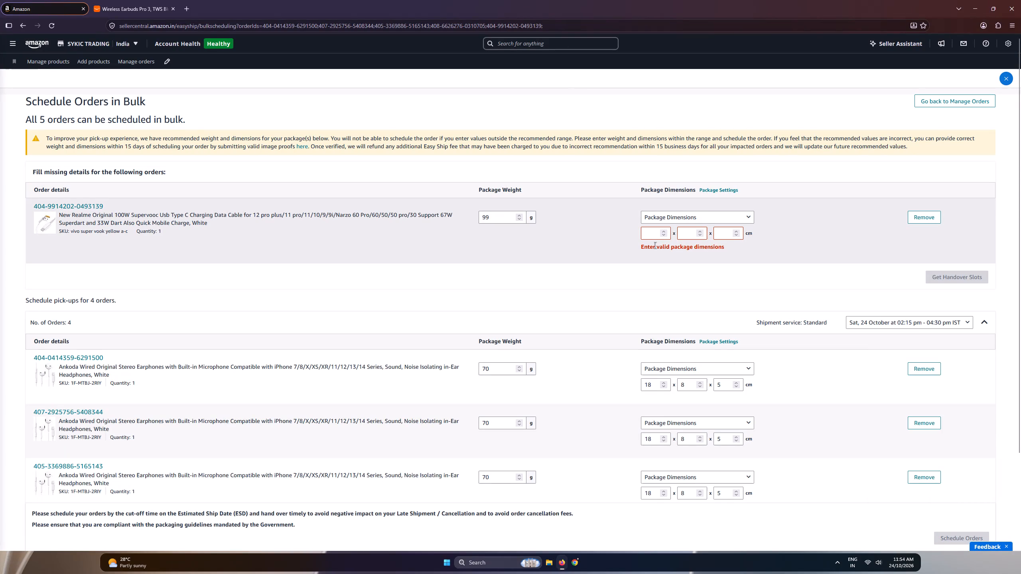
Set the Realme charging cable order's package dimensions to 9 x 7 x 8 cm and get its handover slots.
click(654, 236)
key(9)
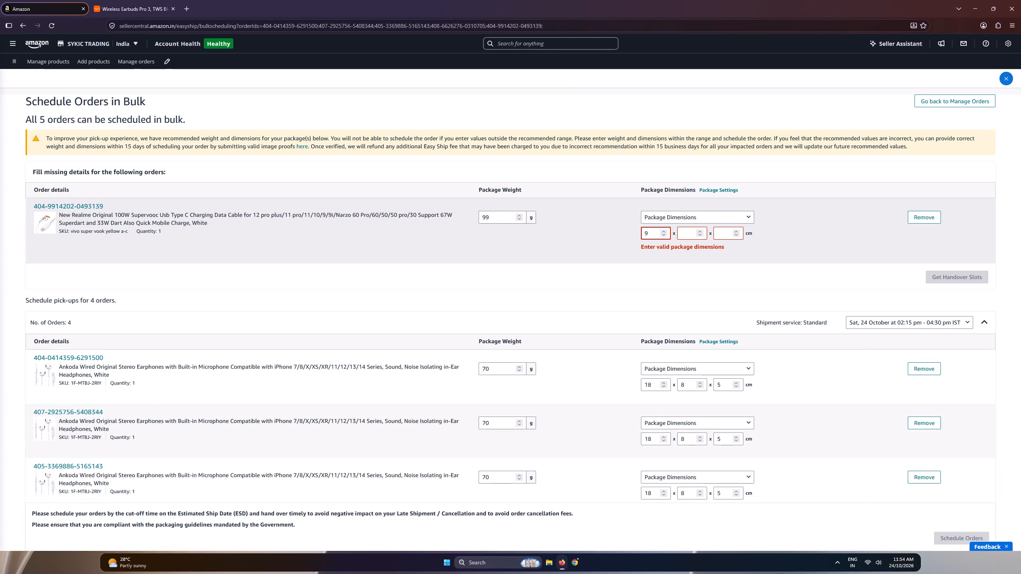
click(693, 233)
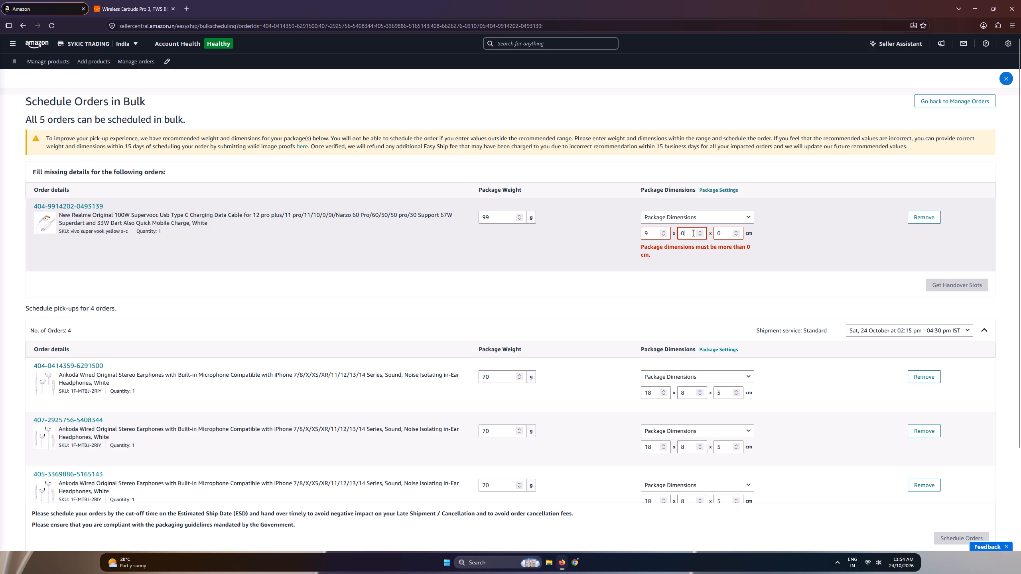
key(7)
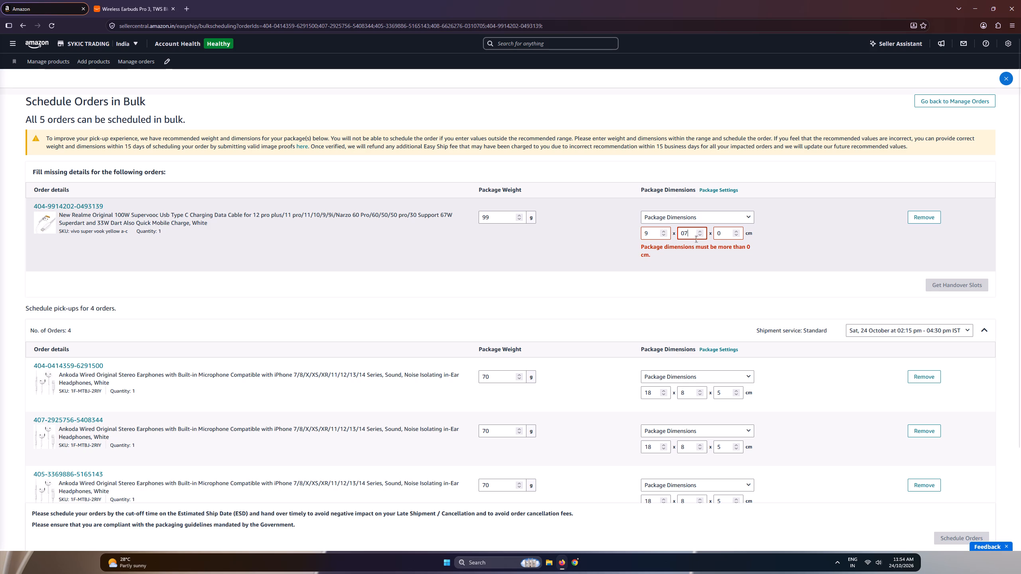
click(721, 235)
key(8)
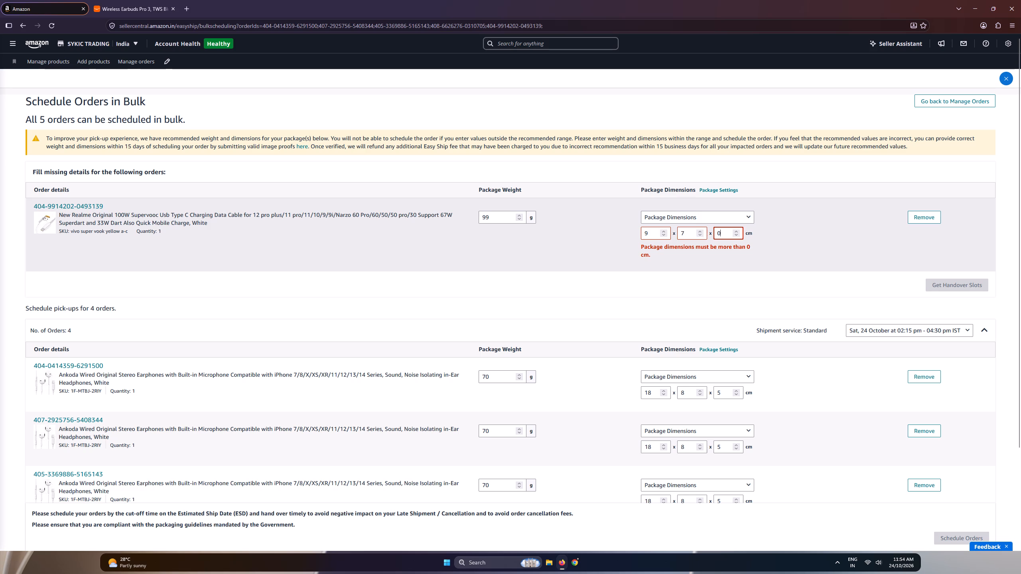
click(689, 278)
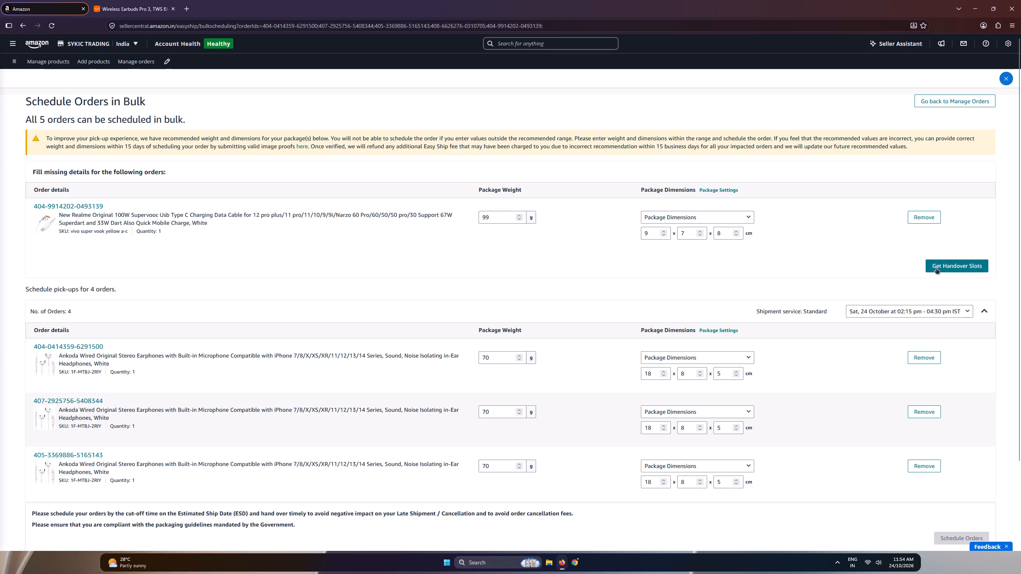
click(936, 267)
Schedule the pickups for all five orders in the Sat, 24 October 02:15 pm - 04:30 pm slot.
scroll(313, 294, down, 4)
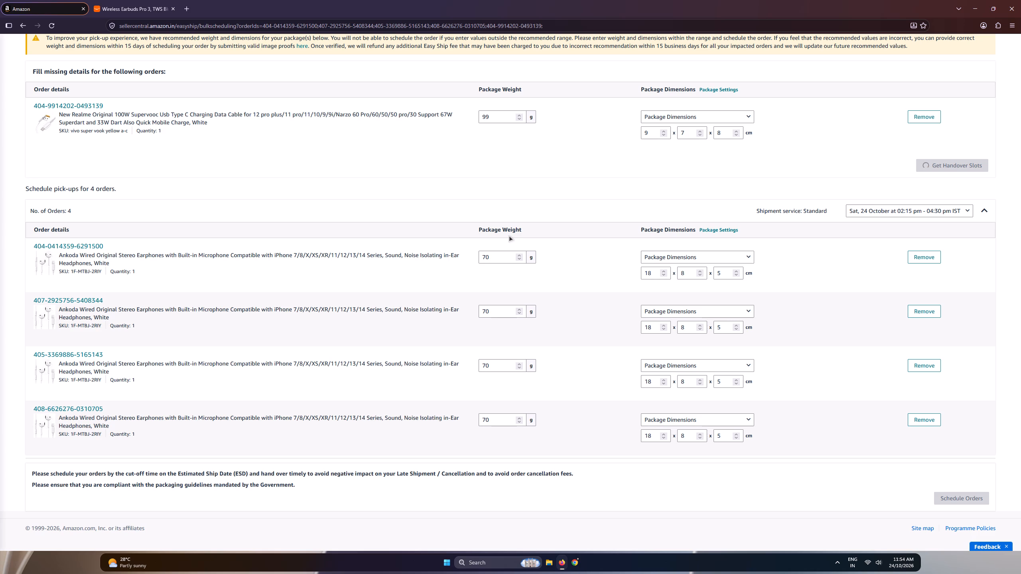
click(509, 235)
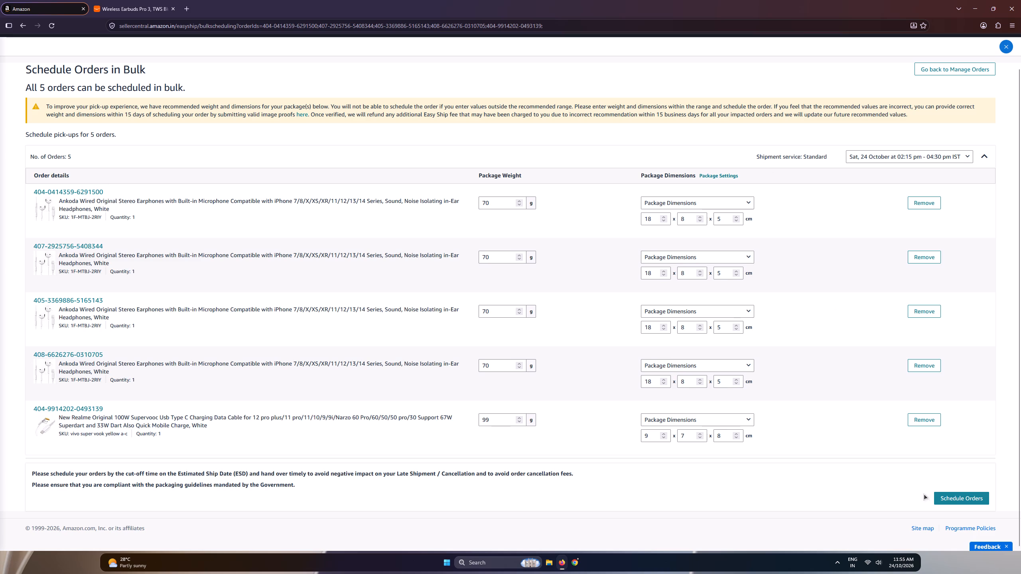
click(939, 499)
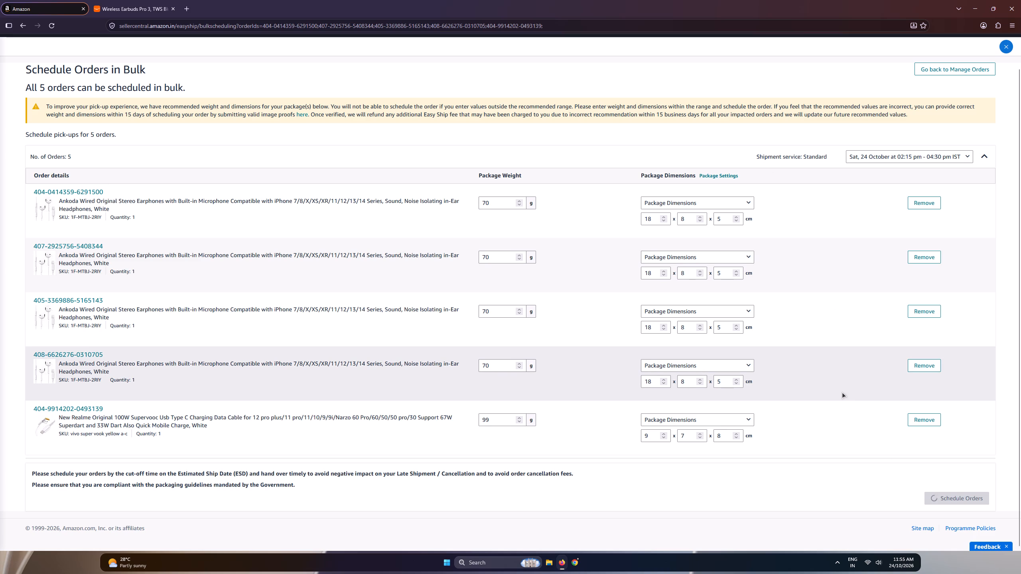
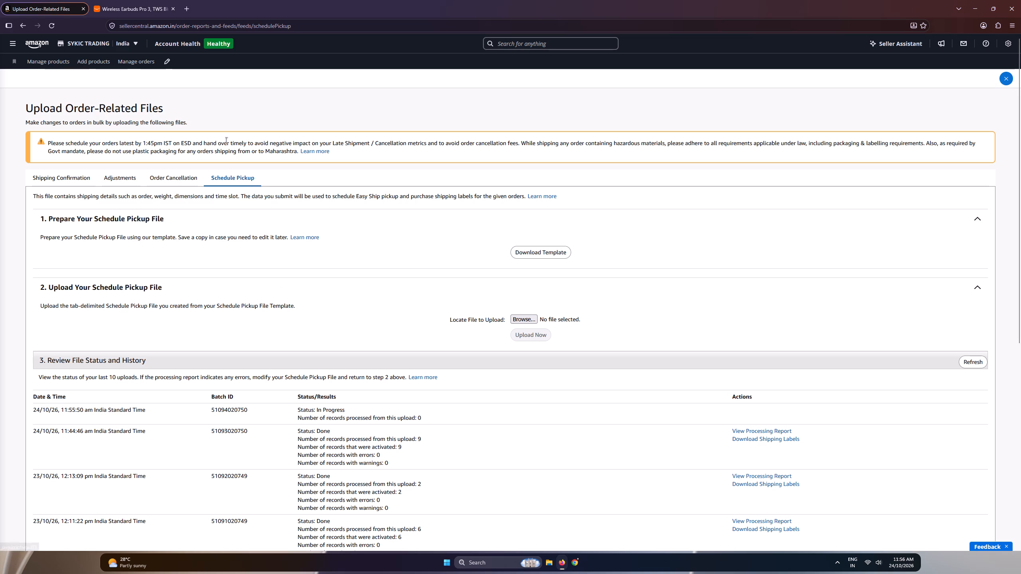
Return to the Manage Orders list of unshipped Easy Ship orders.
click(134, 61)
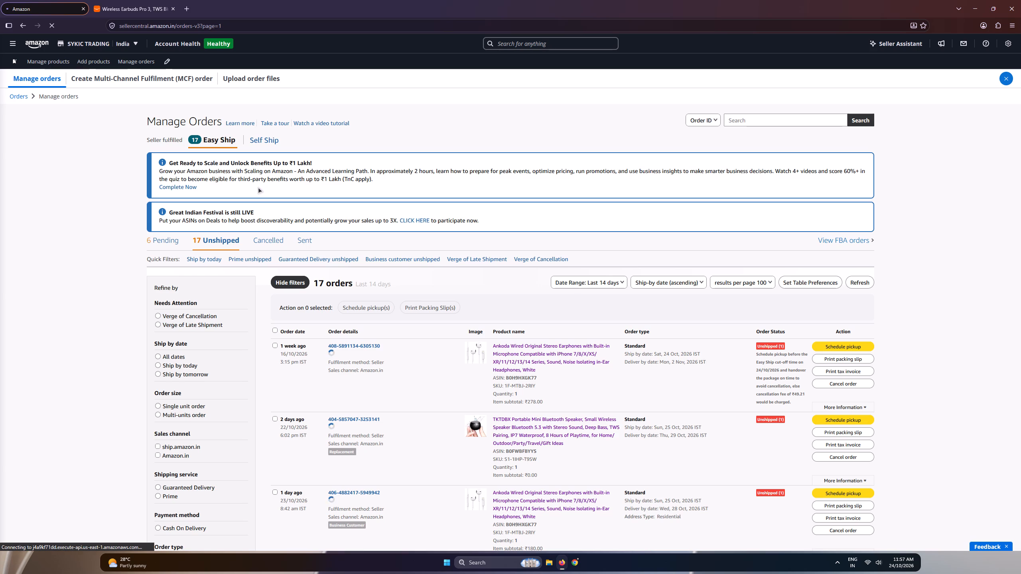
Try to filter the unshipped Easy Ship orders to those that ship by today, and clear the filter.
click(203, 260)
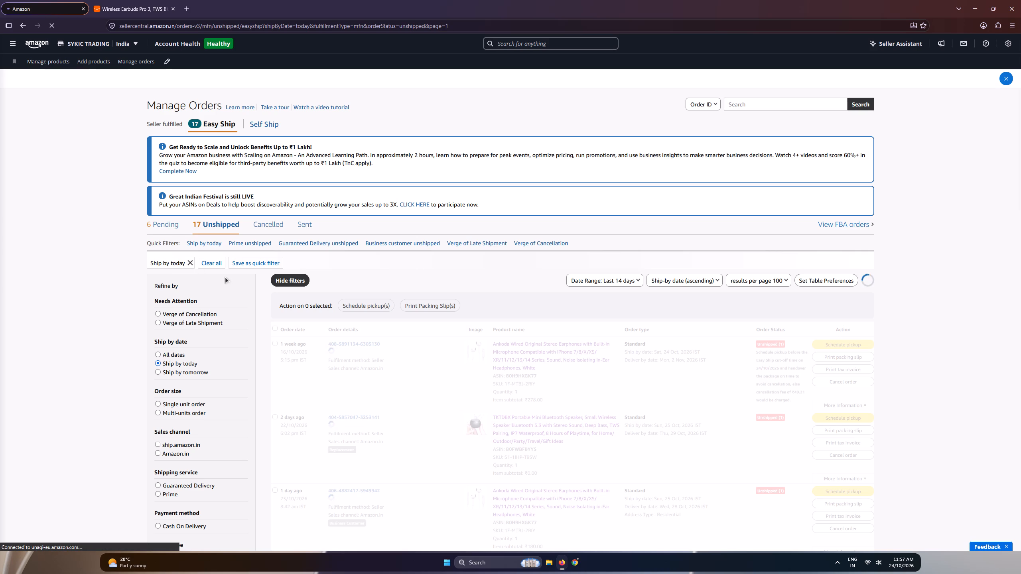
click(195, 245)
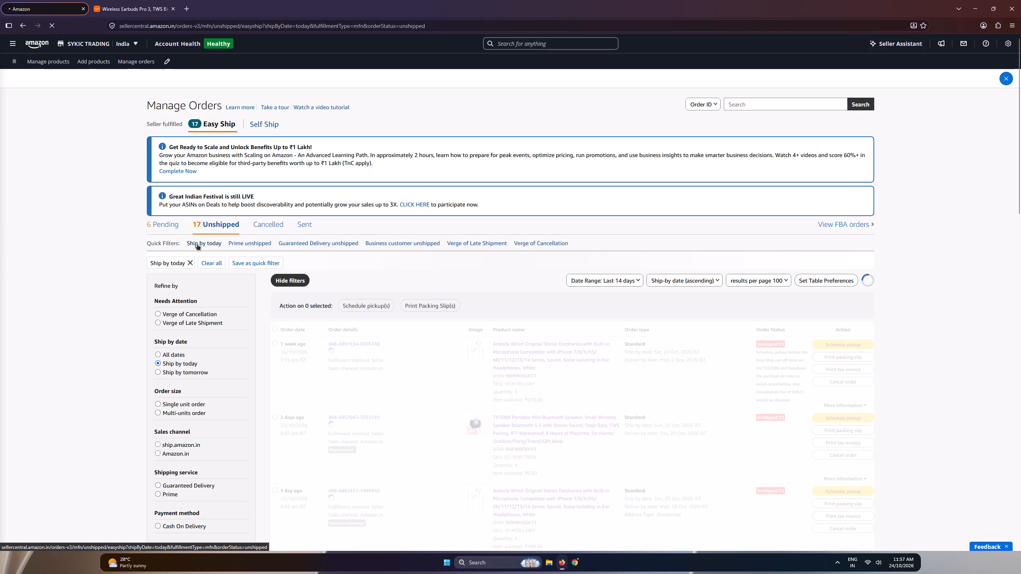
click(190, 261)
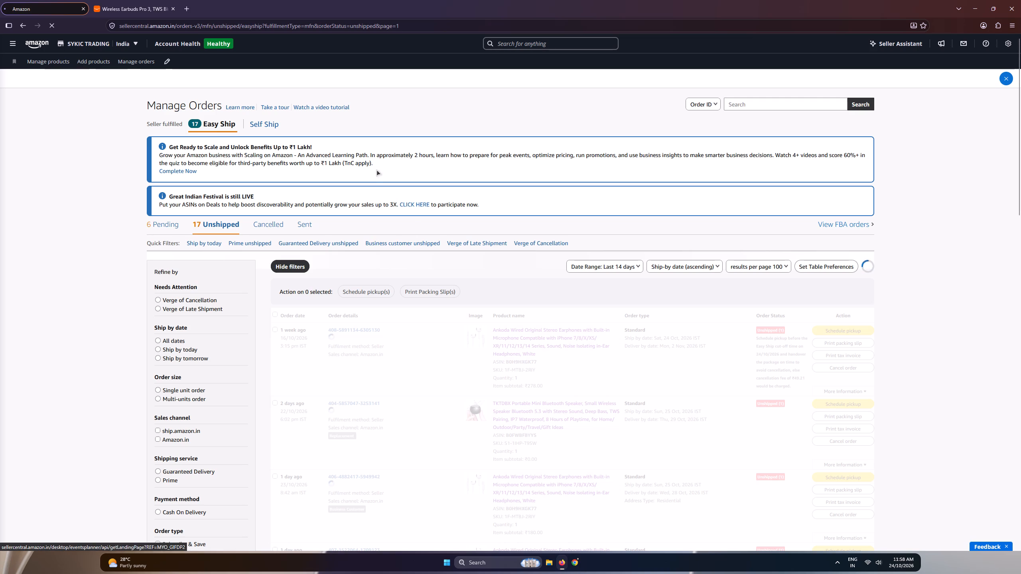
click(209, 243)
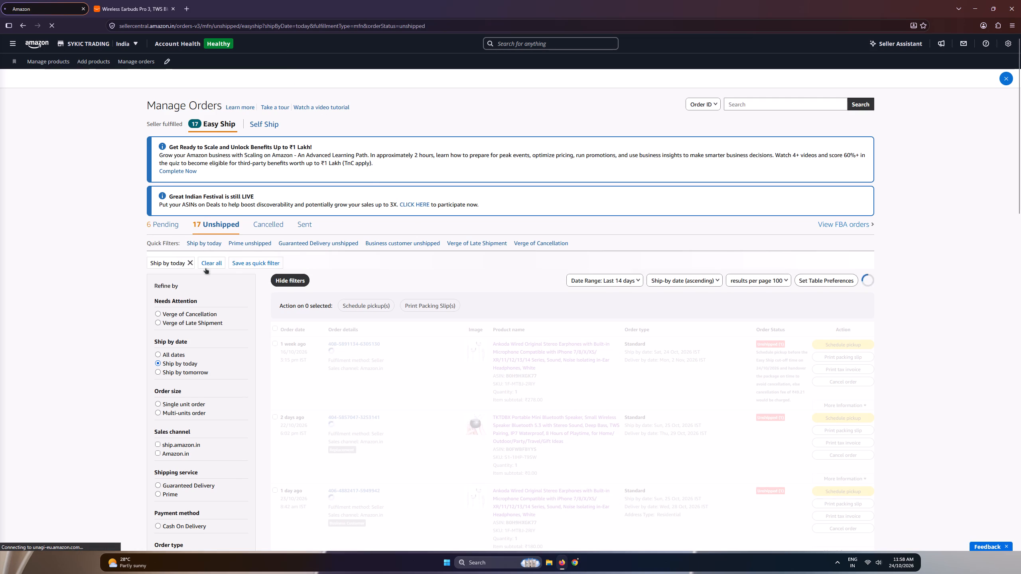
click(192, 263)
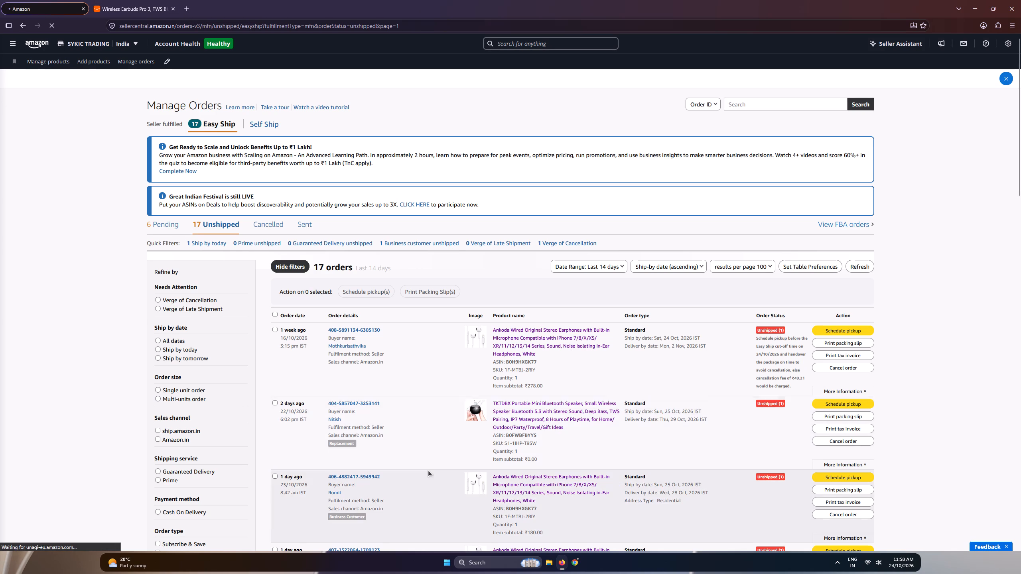
Review the full list of unshipped Easy Ship orders, examining their products, order dates and ship-by dates.
scroll(428, 454, down, 5)
scroll(423, 376, down, 4)
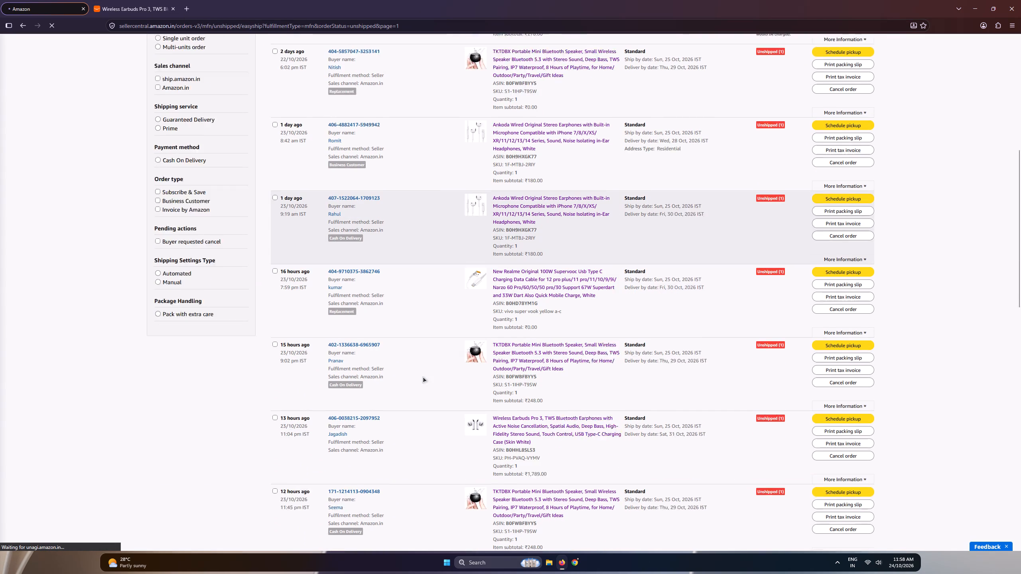
scroll(423, 376, down, 11)
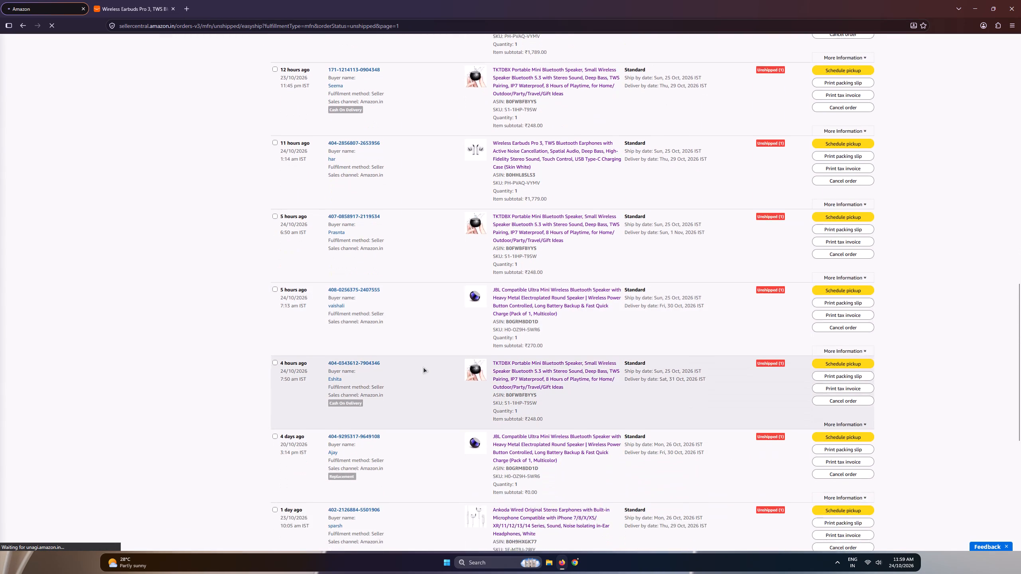
scroll(423, 367, down, 6)
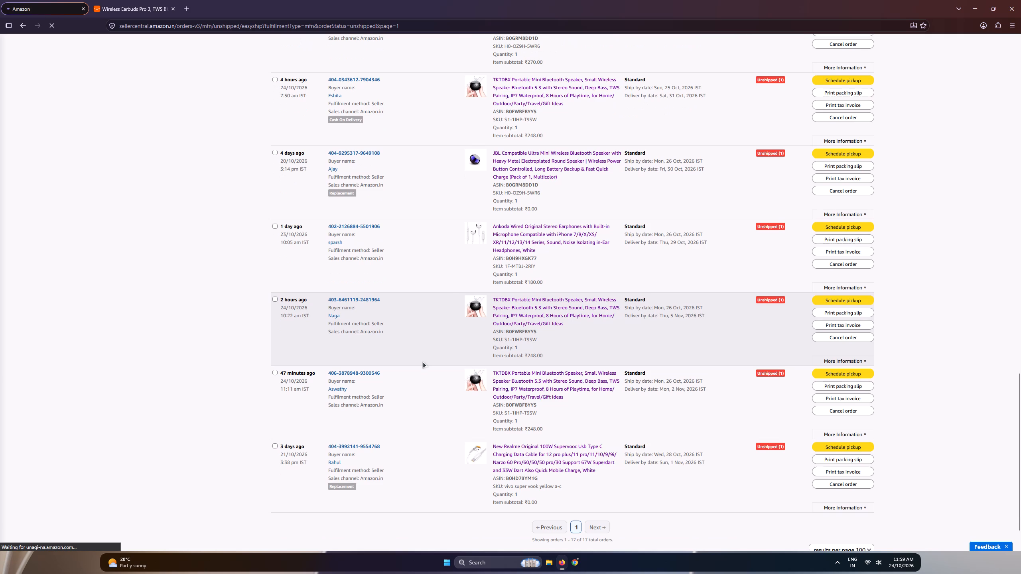
scroll(419, 355, down, 1)
scroll(419, 355, up, 18)
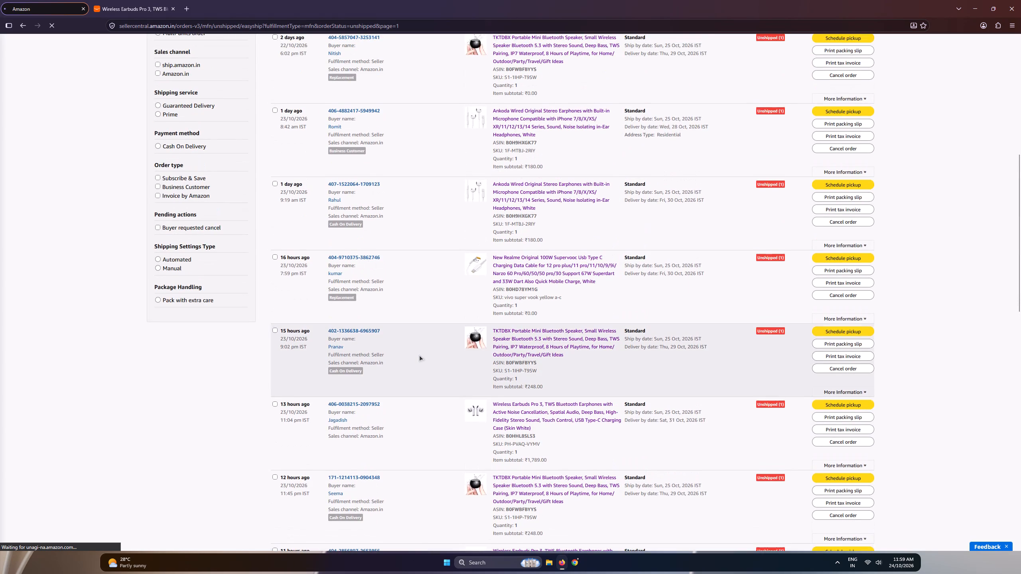
scroll(419, 355, up, 7)
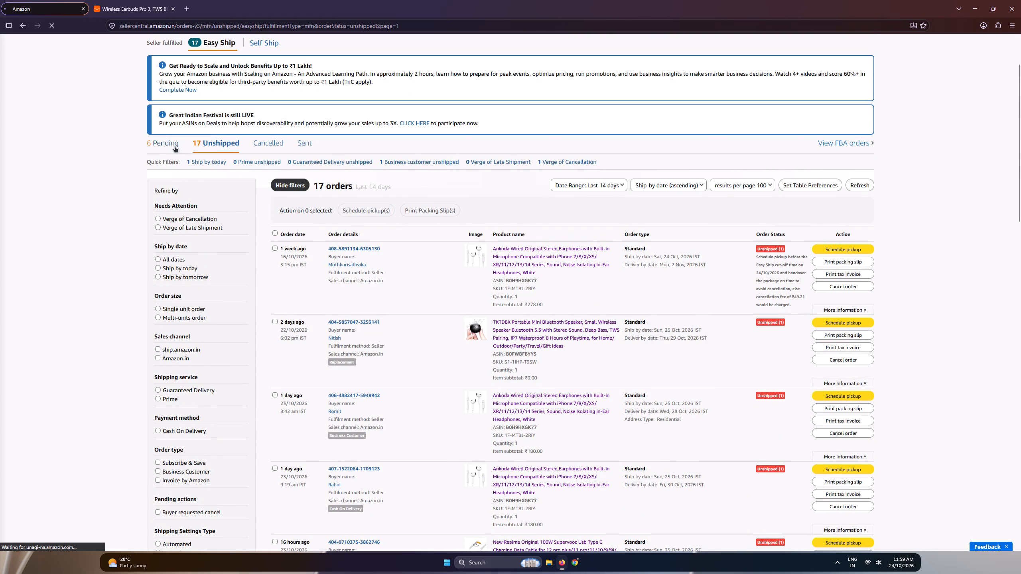
Check the pending Easy Ship orders and return to the unshipped ones.
click(174, 146)
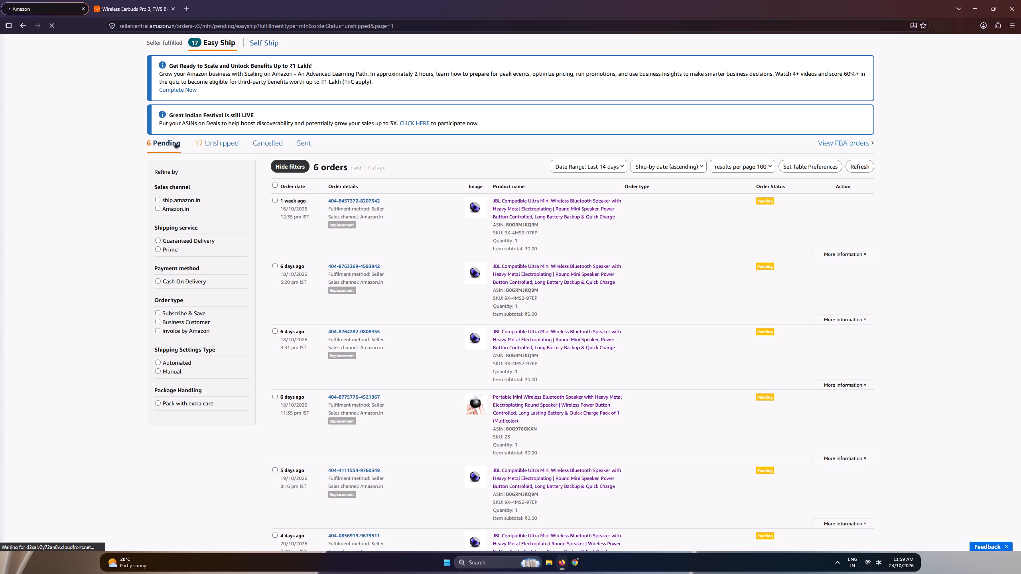
click(224, 143)
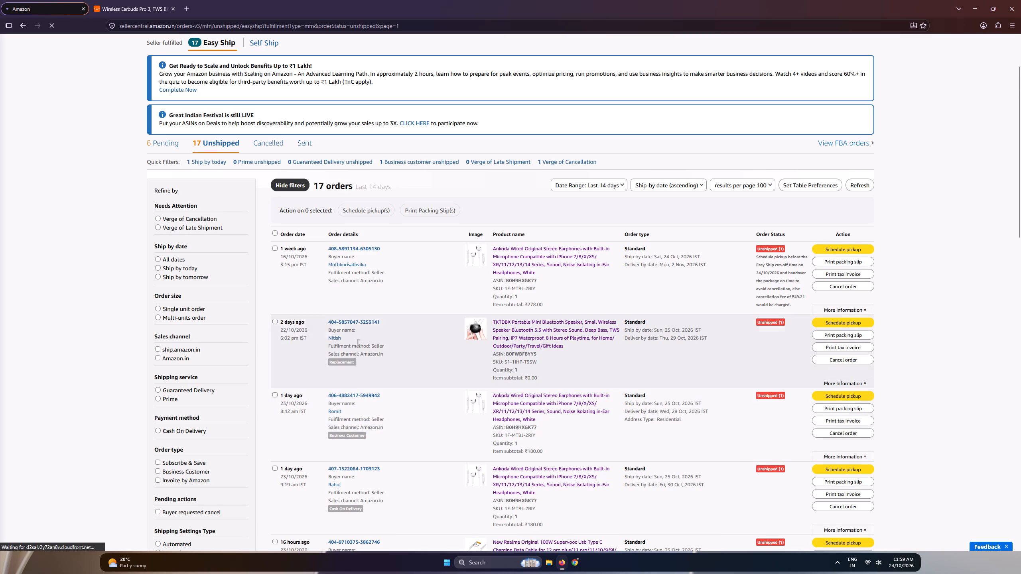
Schedule the pickup for the week-old Ankoda earphones order in the Sat, 24 October 02:15 pm - 04:30 pm slot.
click(272, 248)
click(276, 248)
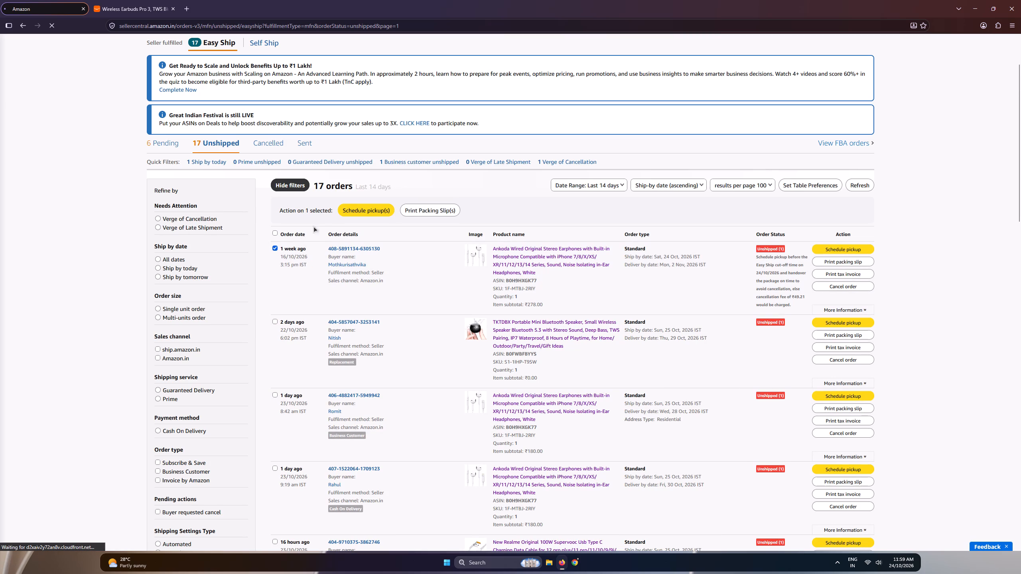
click(360, 211)
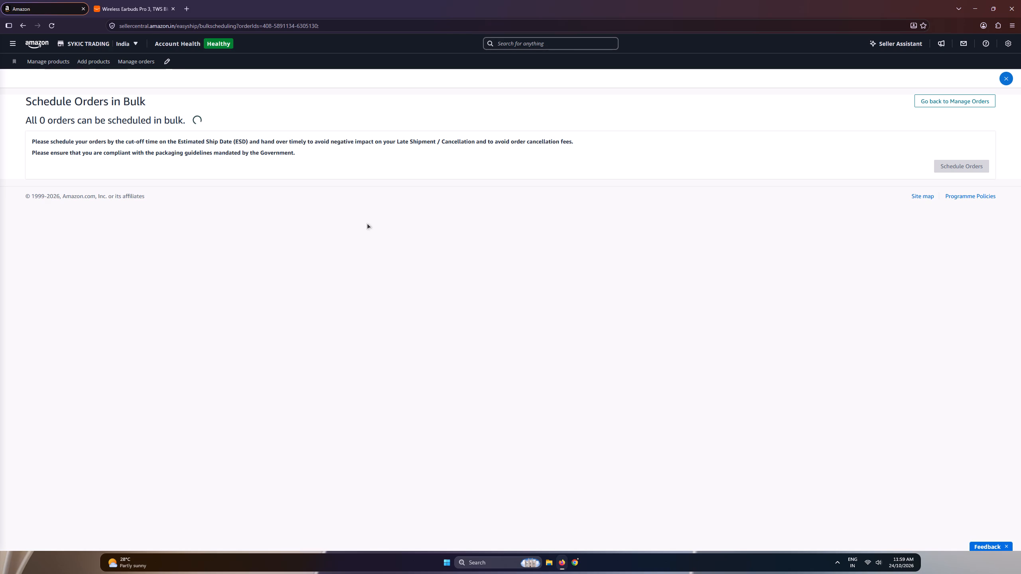
click(966, 317)
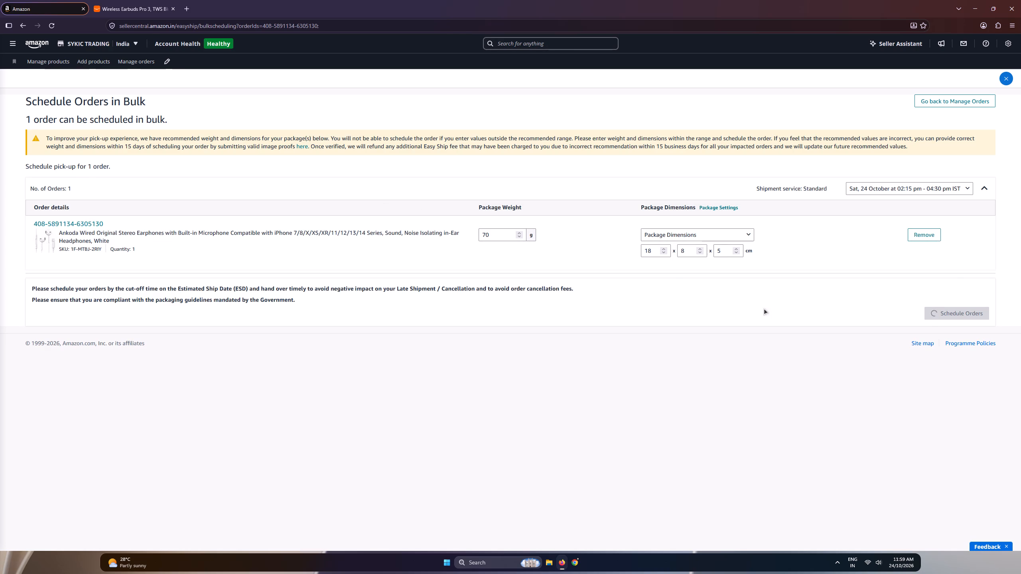